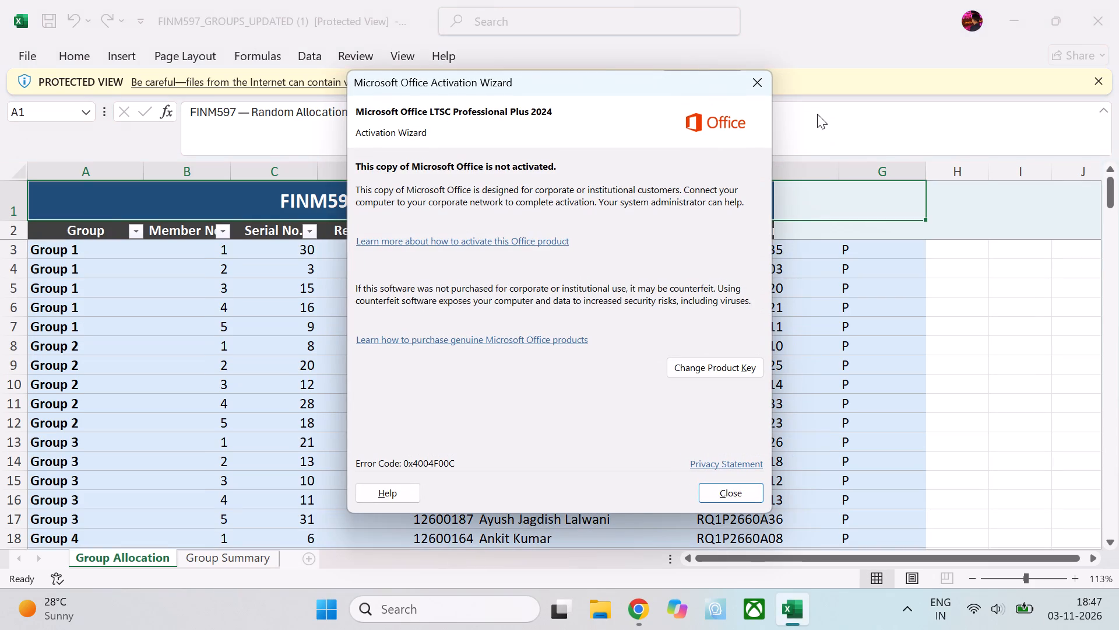
# Dismiss the Office activation wizard and enable editing for the protected FINM597_GROUPS_UPDATED (1) workbook.
pyautogui.click(707, 501)
pyautogui.click(691, 92)
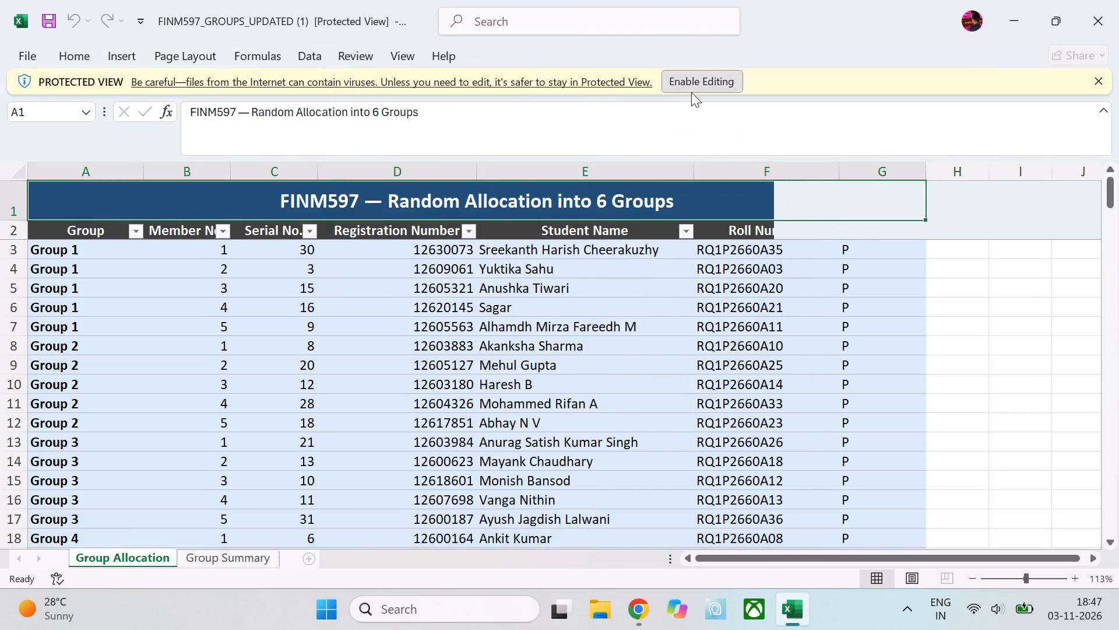
# Save the FINM597_GROUPS_UPDATED (1) workbook under its existing name.
pyautogui.click(258, 384)
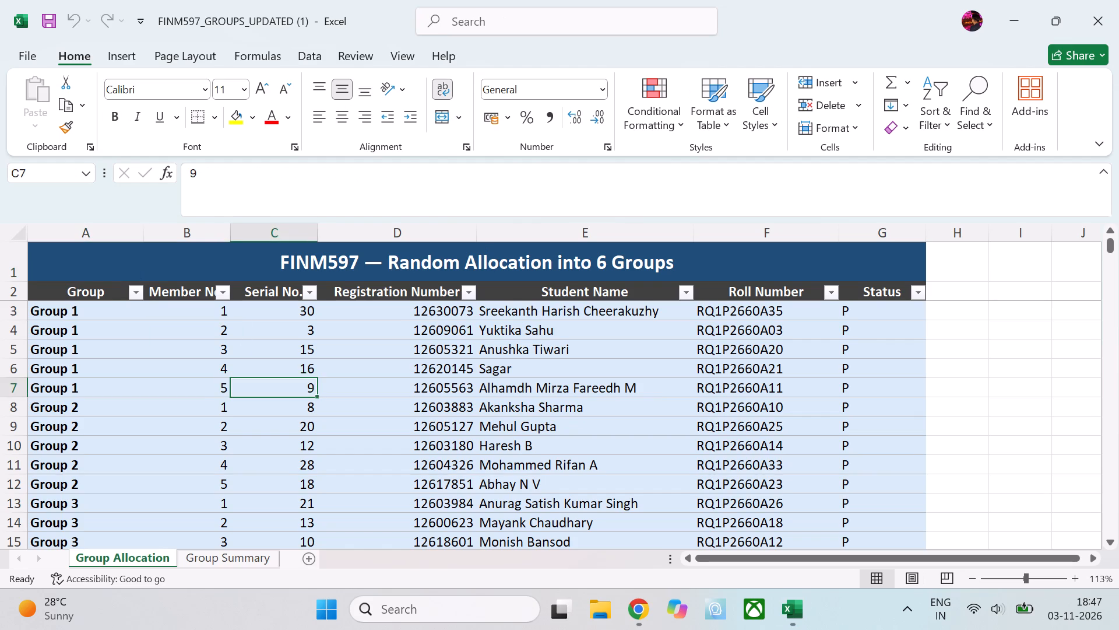
pyautogui.hotkey('ctrl', 's')
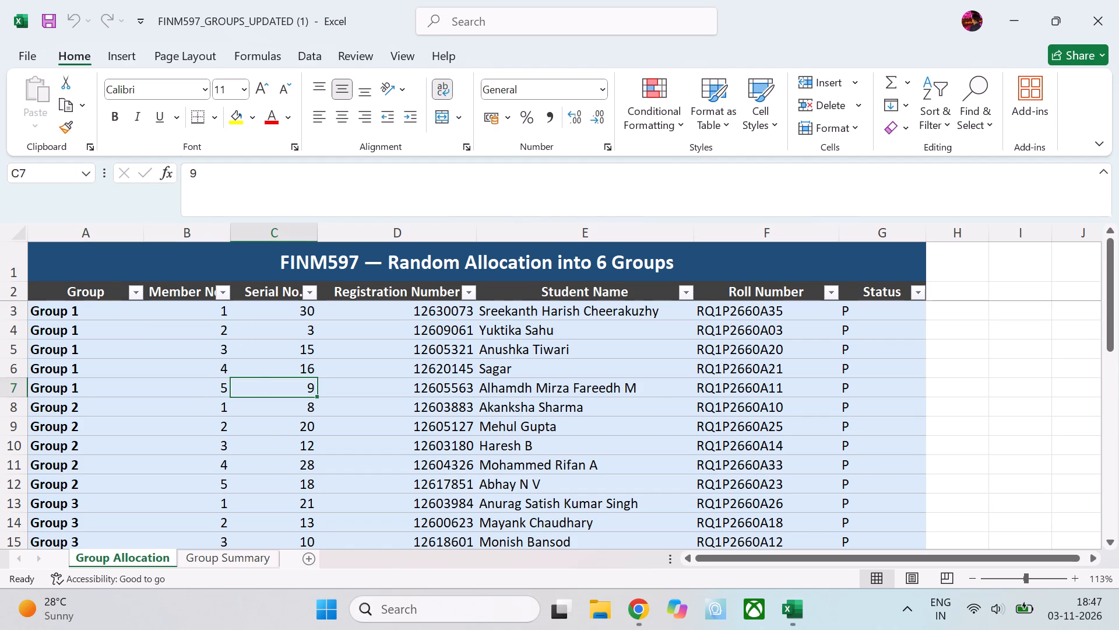
pyautogui.hotkey('ctrl', 's')
pyautogui.hotkey('ctrl', 's')
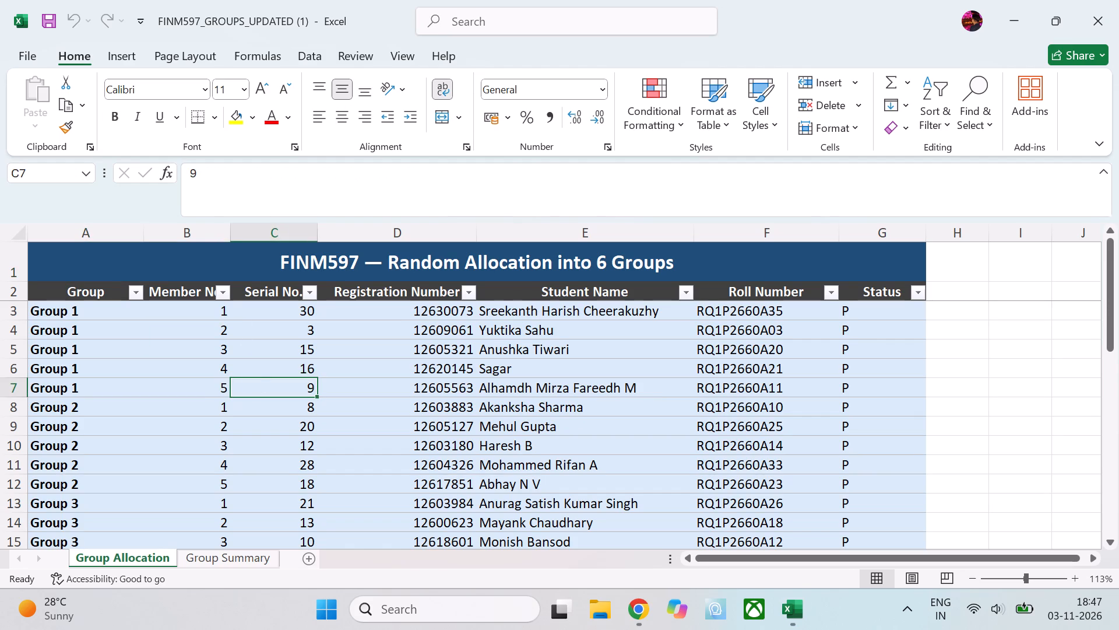
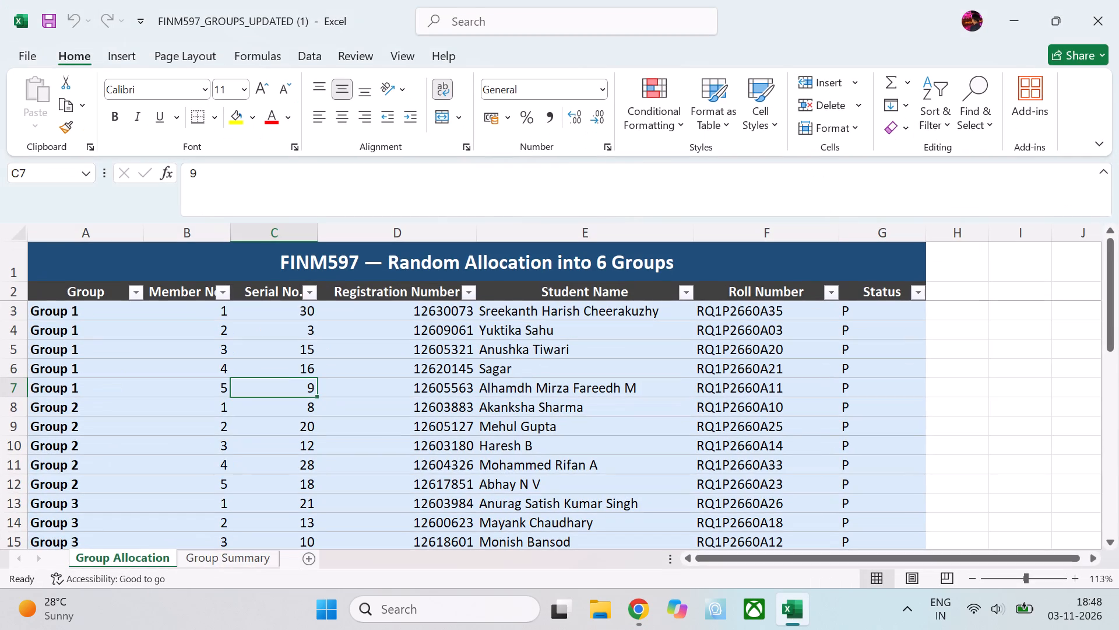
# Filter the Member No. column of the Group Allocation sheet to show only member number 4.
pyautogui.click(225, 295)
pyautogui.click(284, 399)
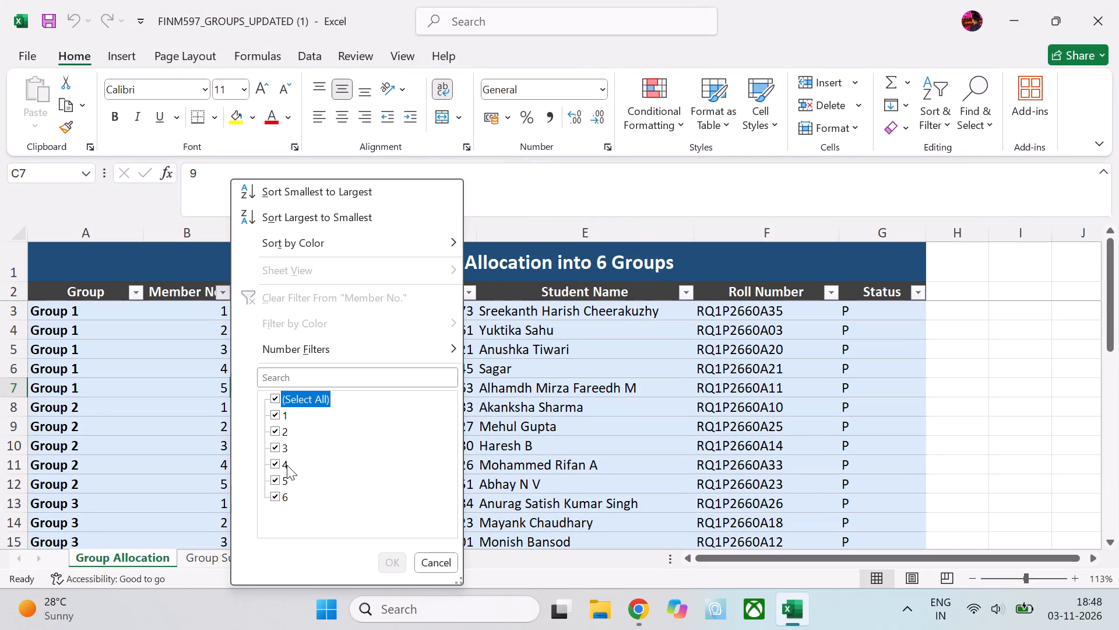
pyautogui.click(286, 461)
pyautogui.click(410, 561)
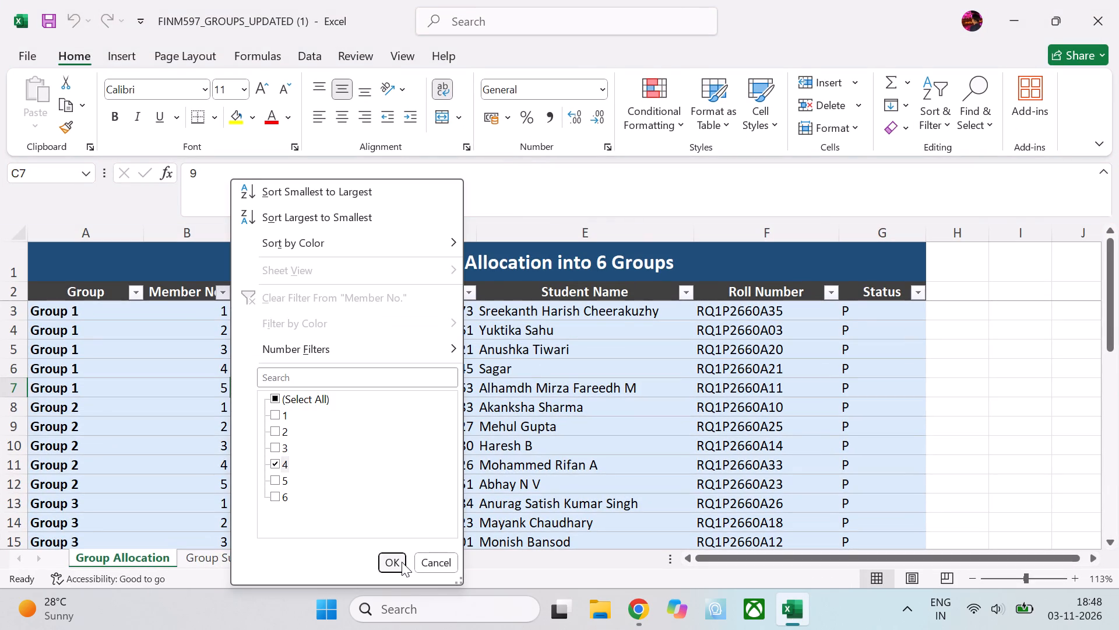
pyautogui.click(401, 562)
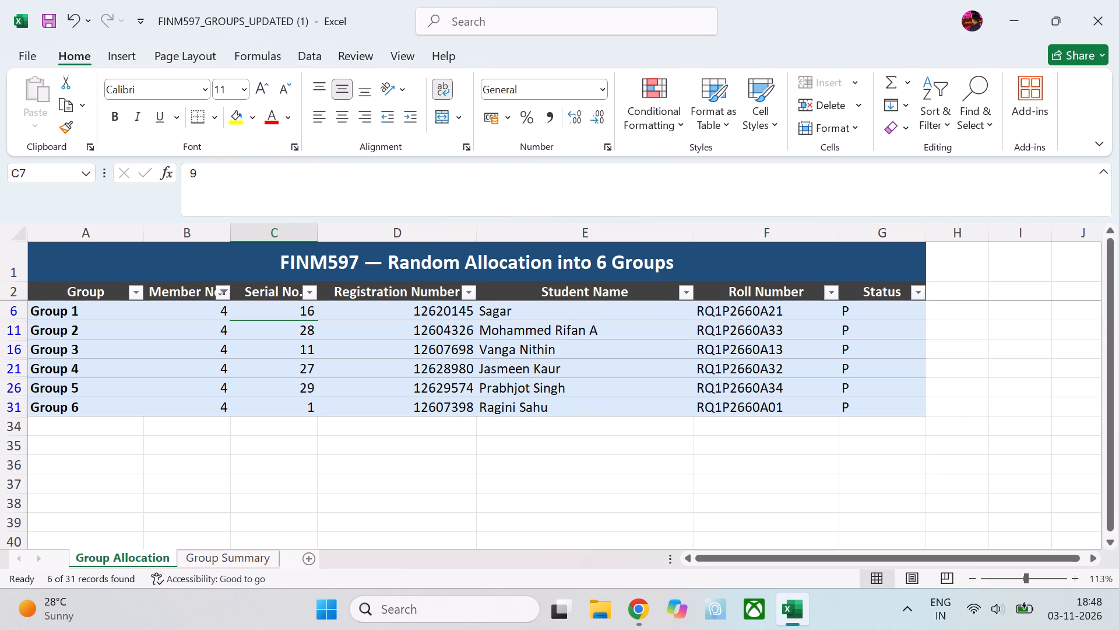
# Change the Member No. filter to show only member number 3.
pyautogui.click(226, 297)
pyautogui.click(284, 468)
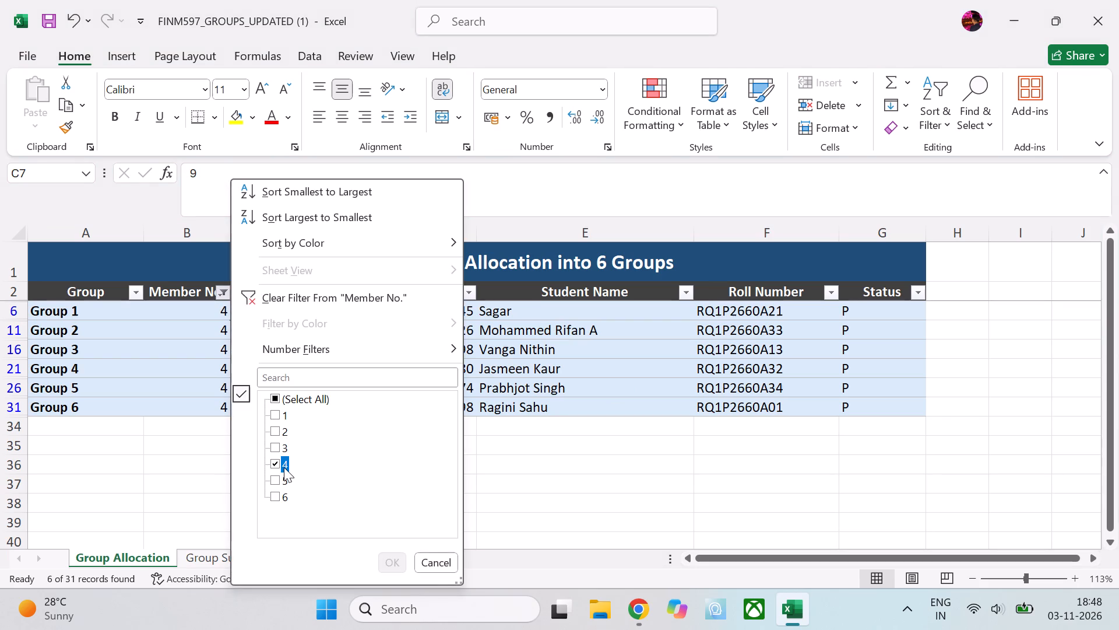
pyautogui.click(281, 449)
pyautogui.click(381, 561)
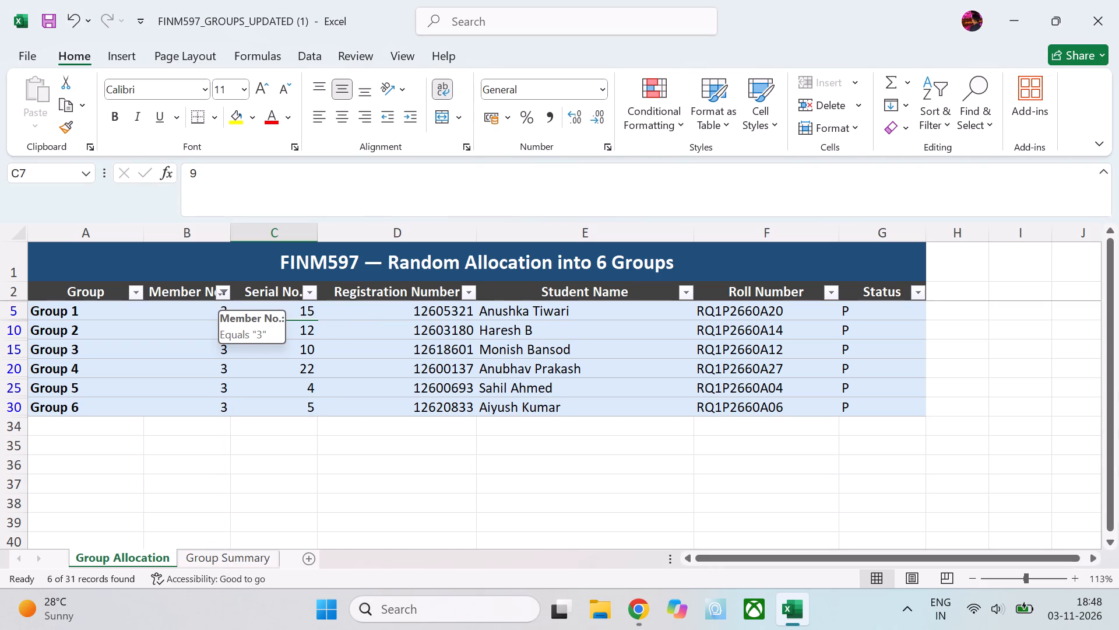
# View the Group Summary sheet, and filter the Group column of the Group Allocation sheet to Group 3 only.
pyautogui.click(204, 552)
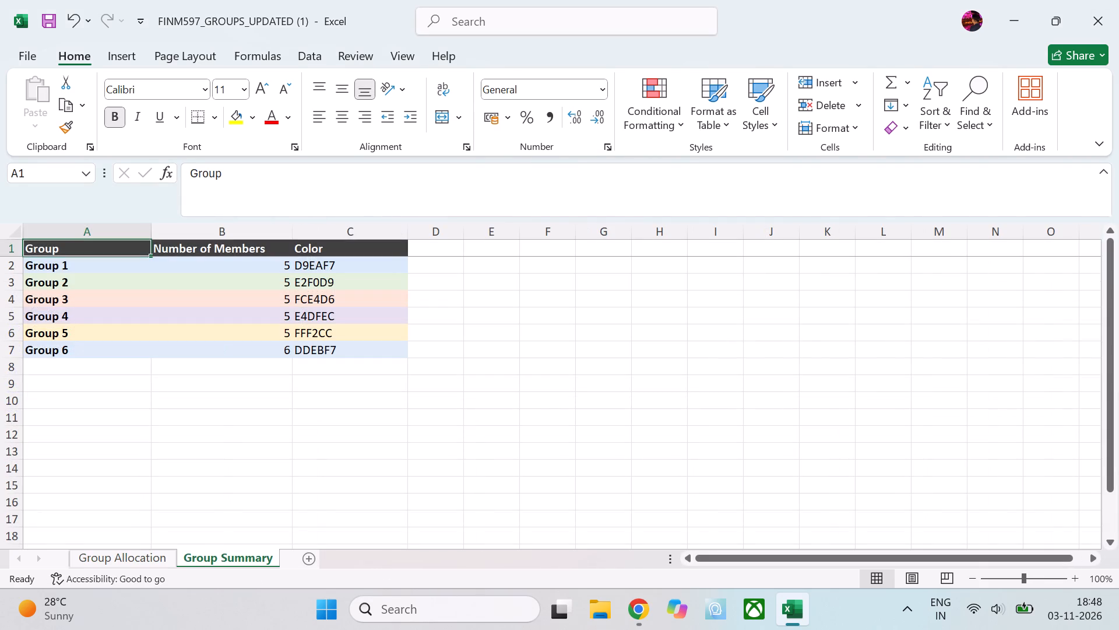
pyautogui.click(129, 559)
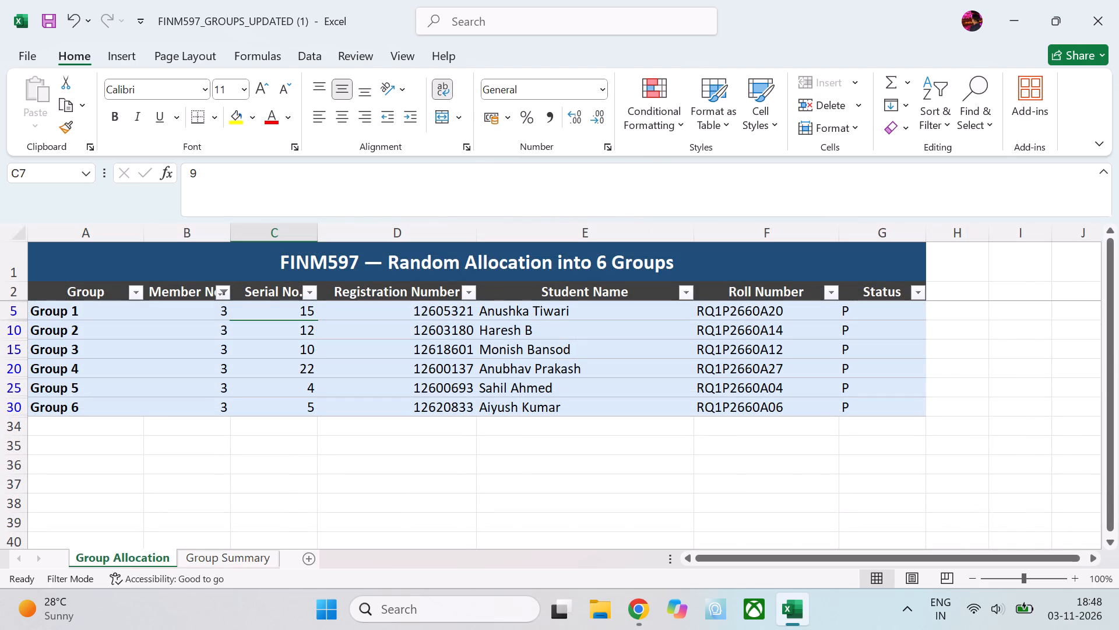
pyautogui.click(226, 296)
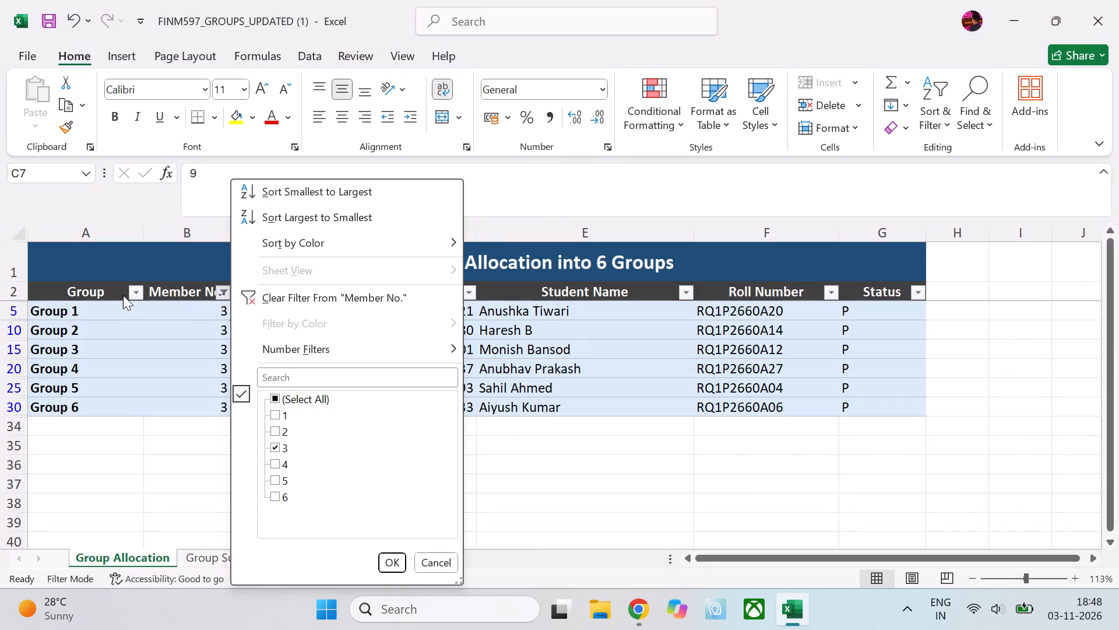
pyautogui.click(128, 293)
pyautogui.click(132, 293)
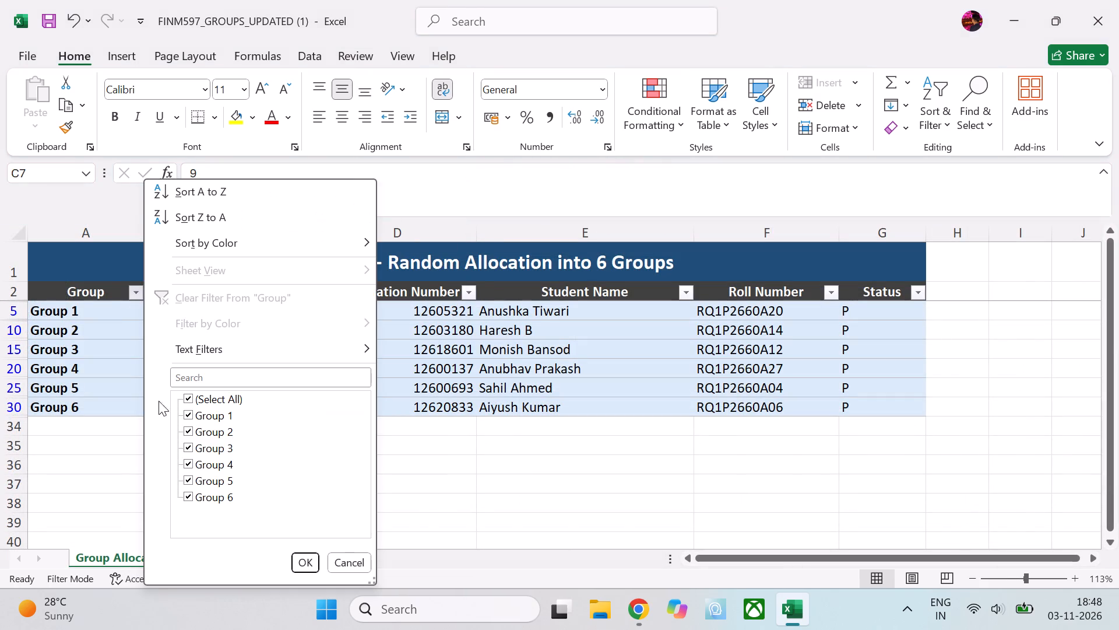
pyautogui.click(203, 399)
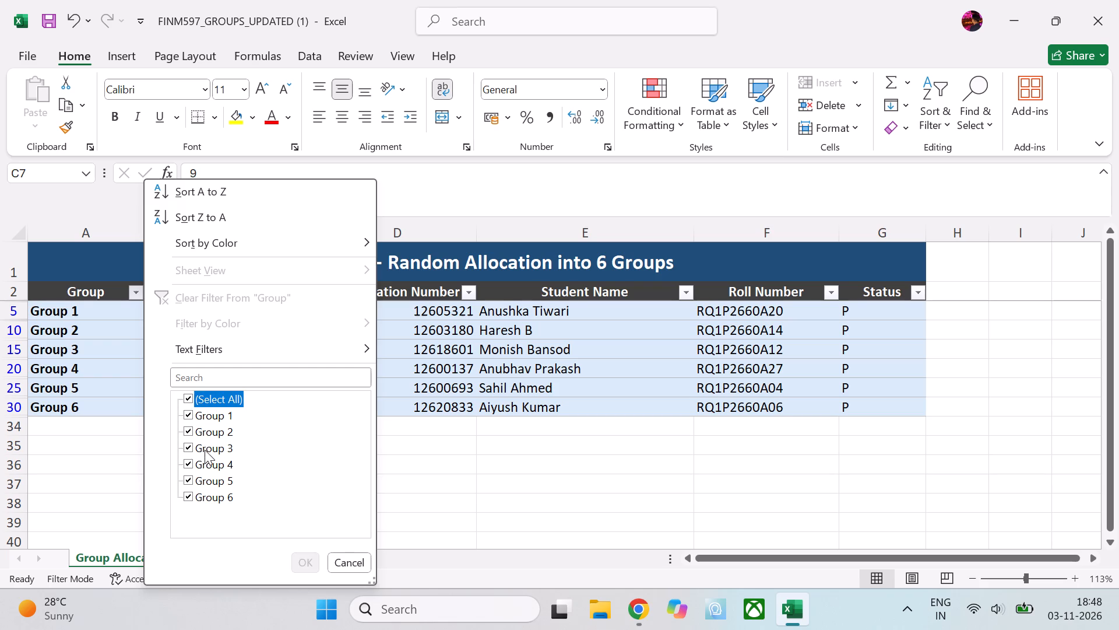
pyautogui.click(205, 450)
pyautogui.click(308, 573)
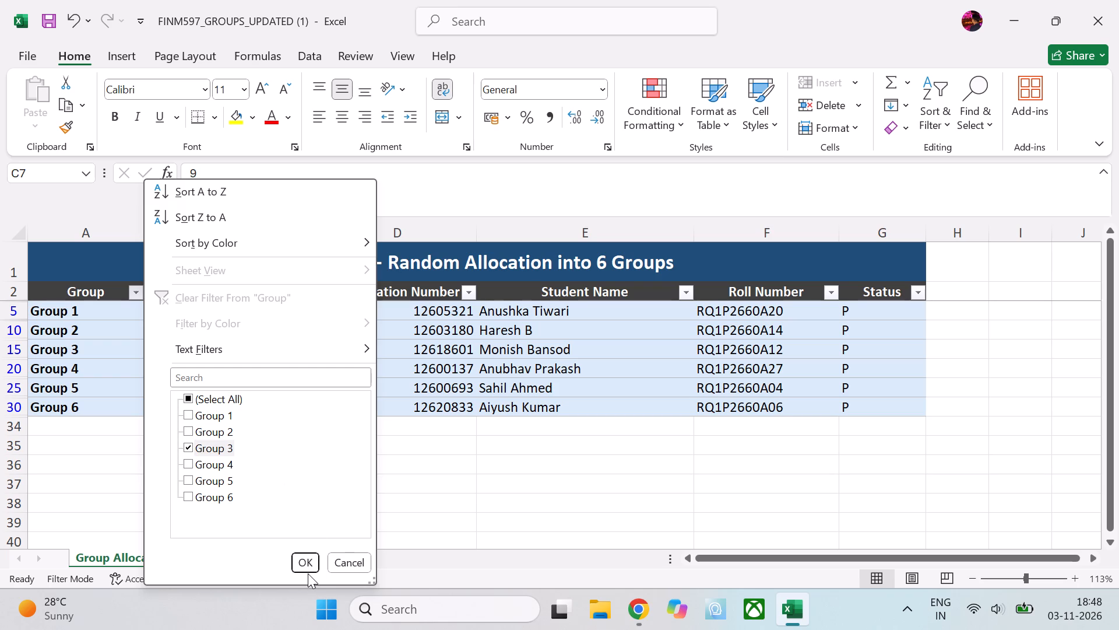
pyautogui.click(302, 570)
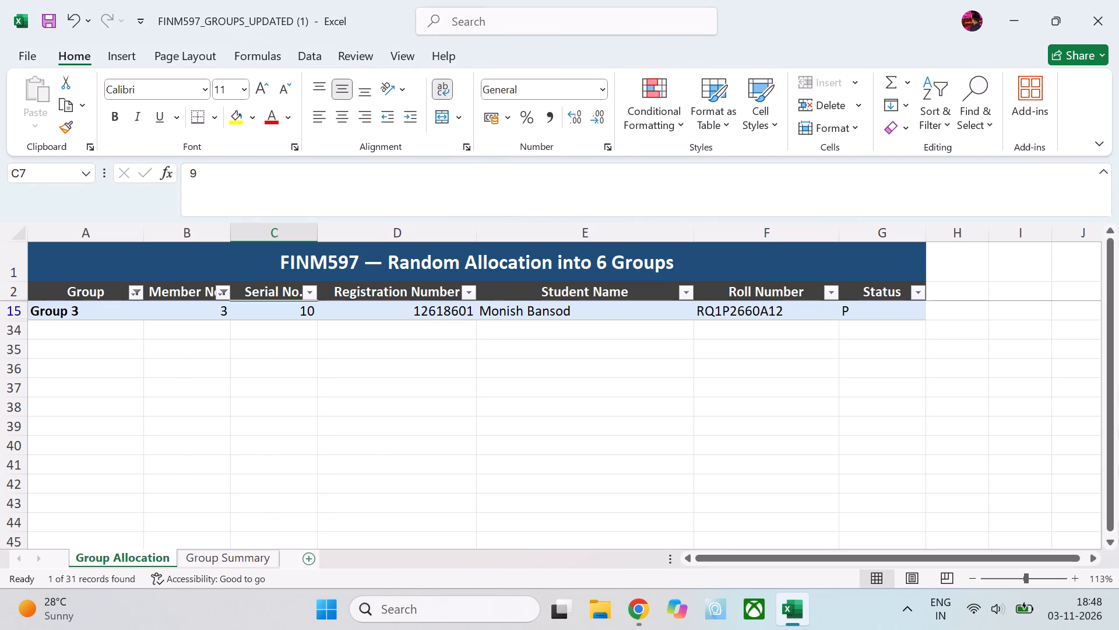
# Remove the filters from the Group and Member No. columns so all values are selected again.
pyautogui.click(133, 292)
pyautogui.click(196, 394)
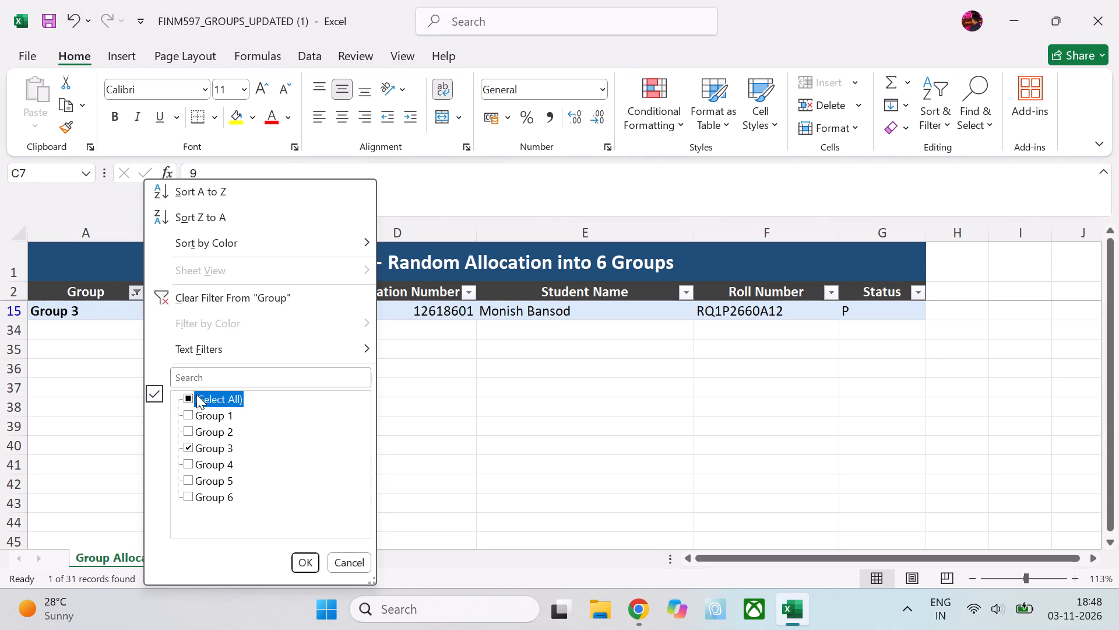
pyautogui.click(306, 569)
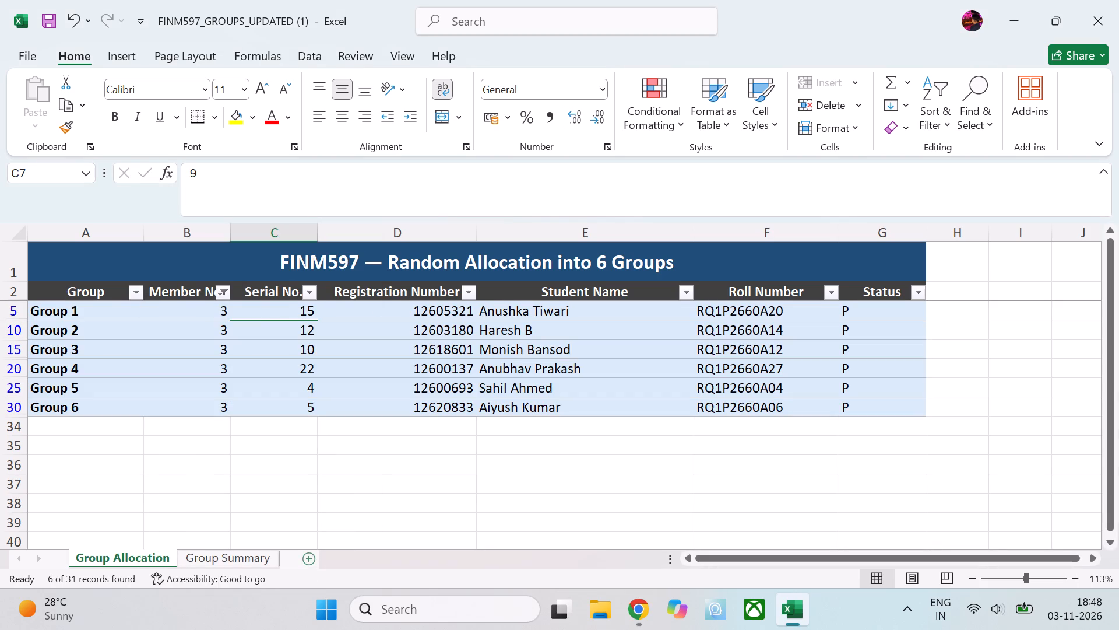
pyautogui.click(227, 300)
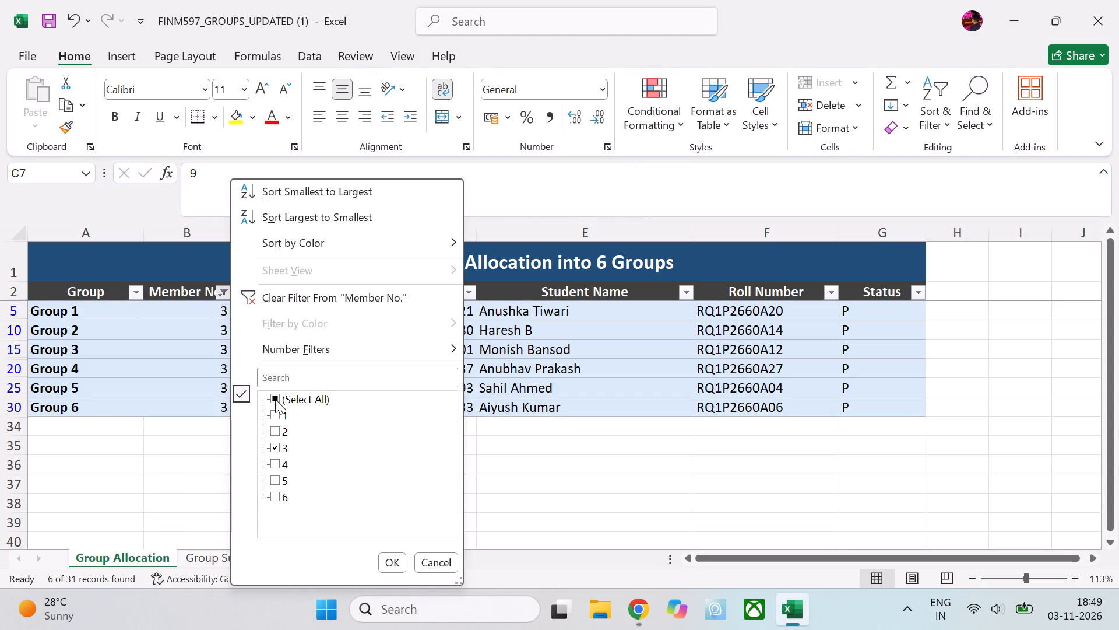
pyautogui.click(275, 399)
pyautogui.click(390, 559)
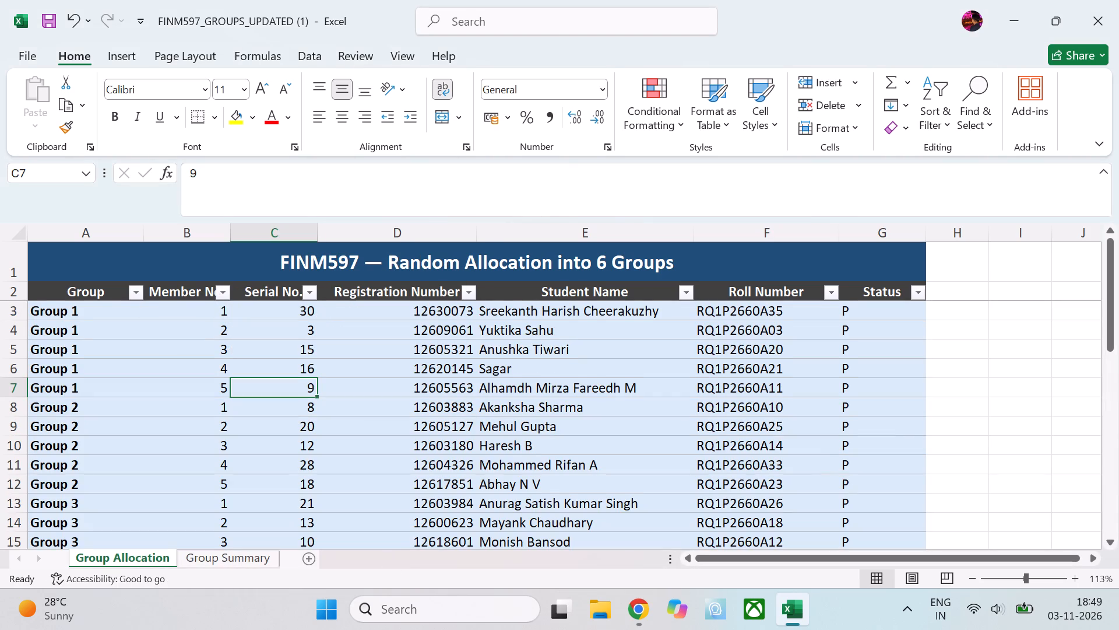
# Filter the Group column of the Group Allocation sheet to show only Group 4.
pyautogui.scroll(-3, 442, 423)
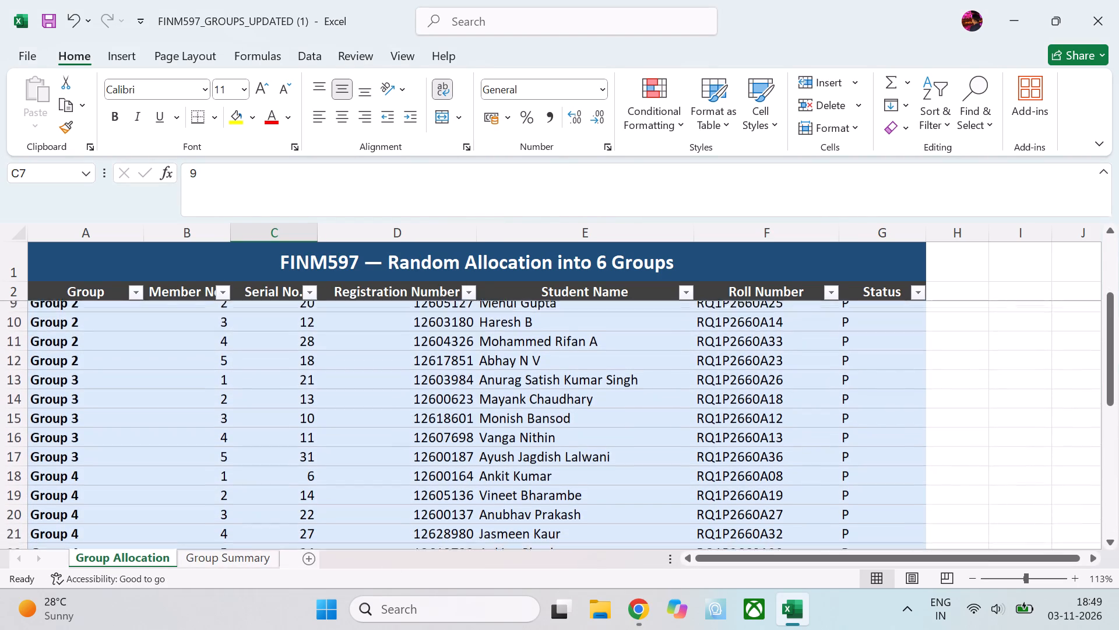
pyautogui.scroll(-1, 442, 423)
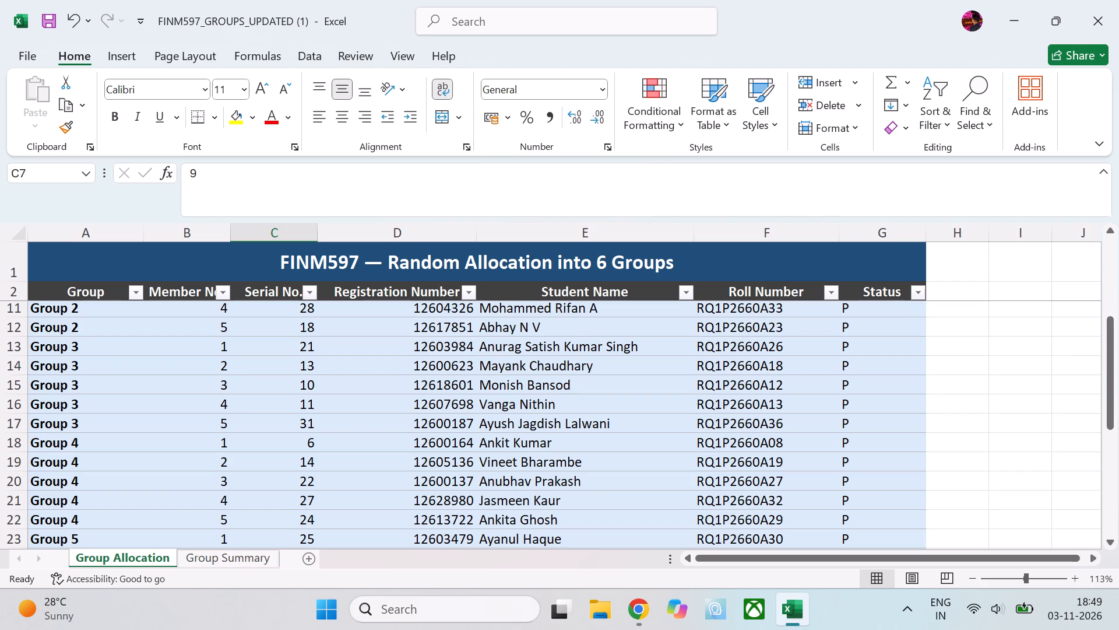
pyautogui.click(137, 293)
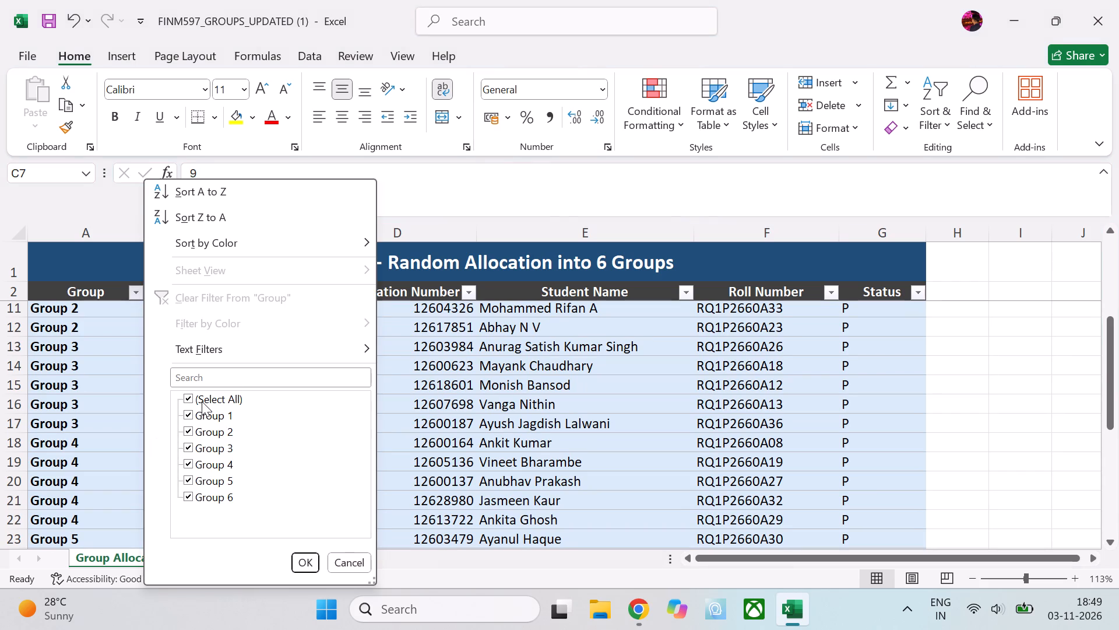
pyautogui.click(200, 399)
pyautogui.click(206, 463)
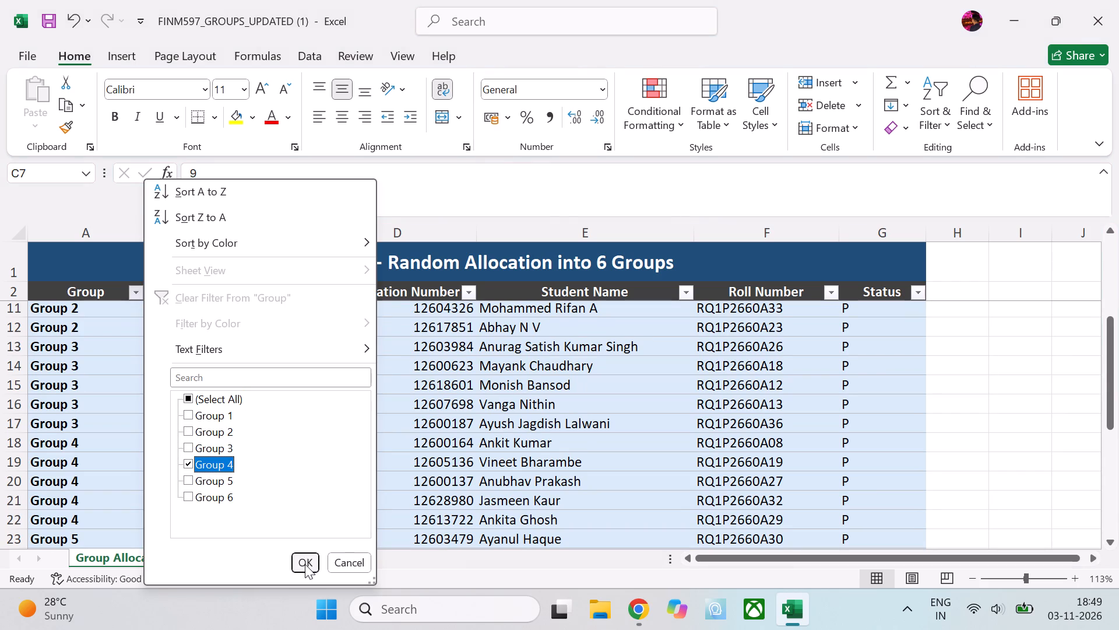
pyautogui.click(305, 564)
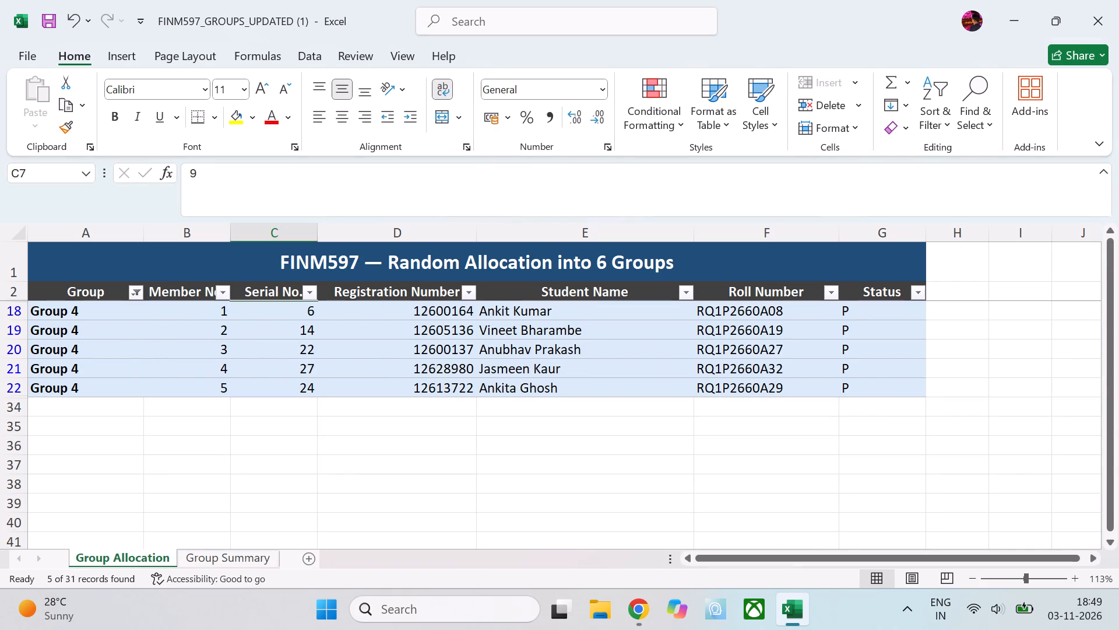
# Copy the five Group 4 student names and paste them into the online F.xlsx workbook's group 2 rows, starting at B9.
pyautogui.moveTo(516, 310); pyautogui.dragTo(517, 374)
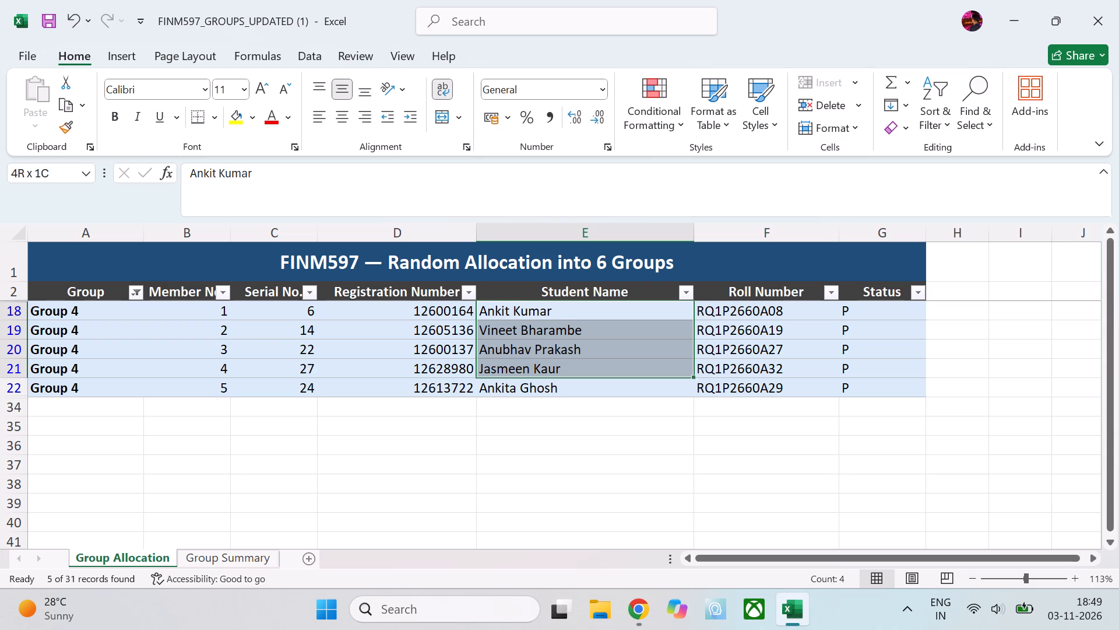
pyautogui.moveTo(517, 374); pyautogui.dragTo(518, 381)
pyautogui.hotkey('ctrl', 'c')
pyautogui.hotkey('alt', 'Tab')
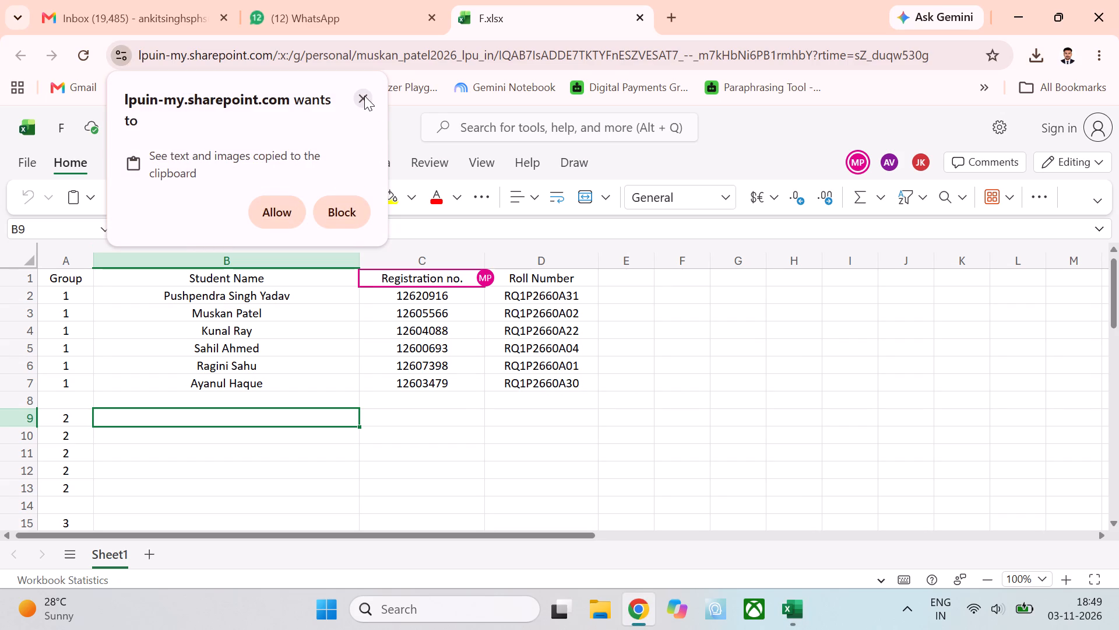
pyautogui.click(364, 96)
pyautogui.moveTo(202, 480); pyautogui.dragTo(203, 412)
pyautogui.click(203, 412)
pyautogui.hotkey('ctrl', 'v')
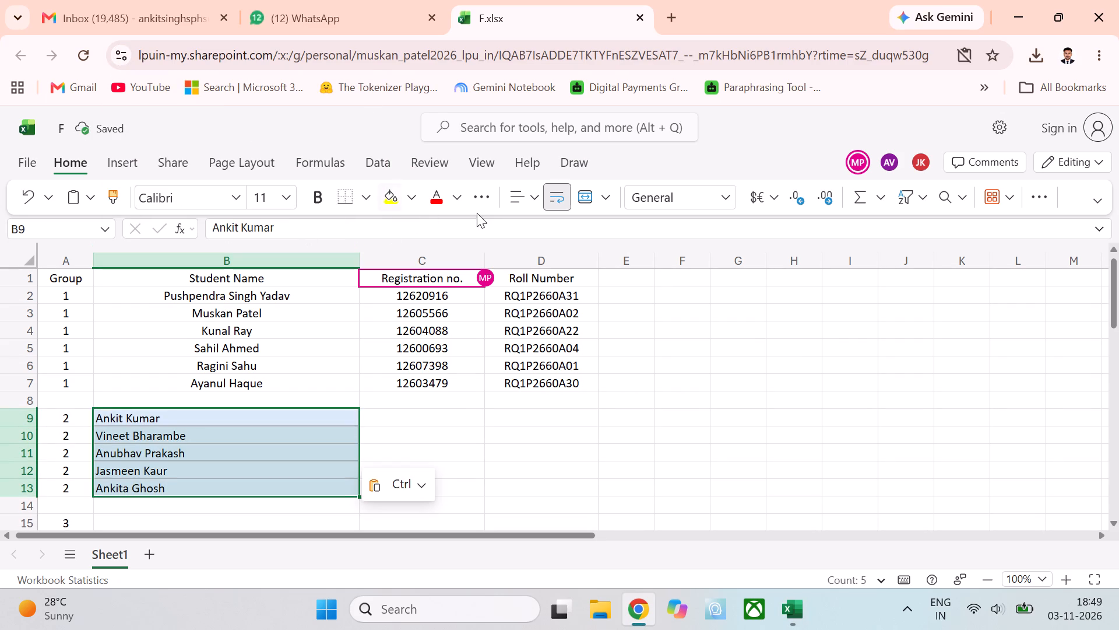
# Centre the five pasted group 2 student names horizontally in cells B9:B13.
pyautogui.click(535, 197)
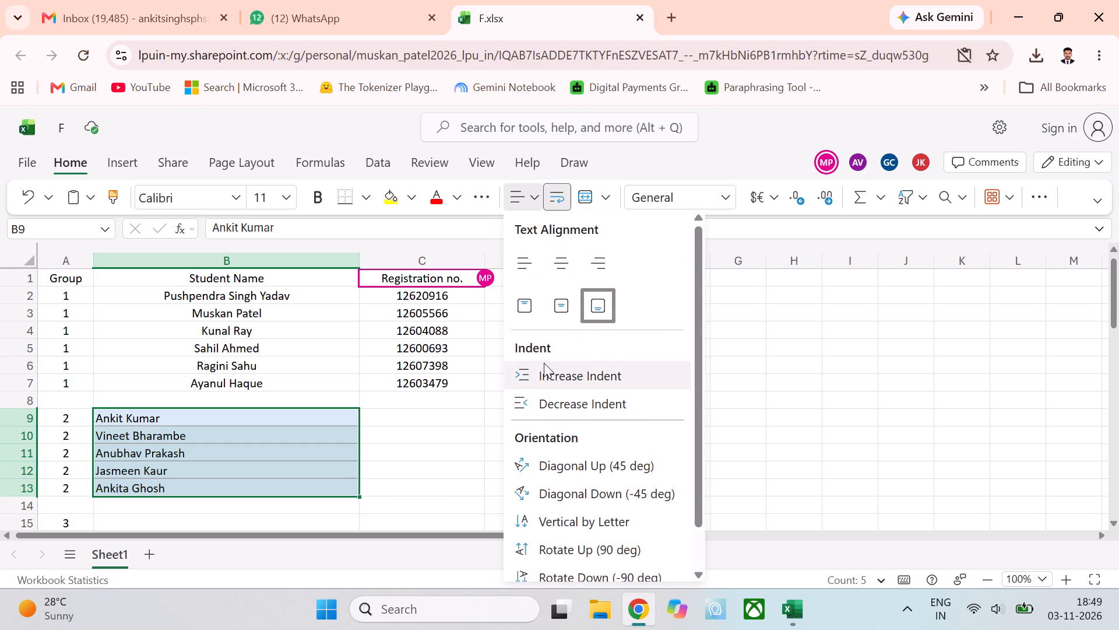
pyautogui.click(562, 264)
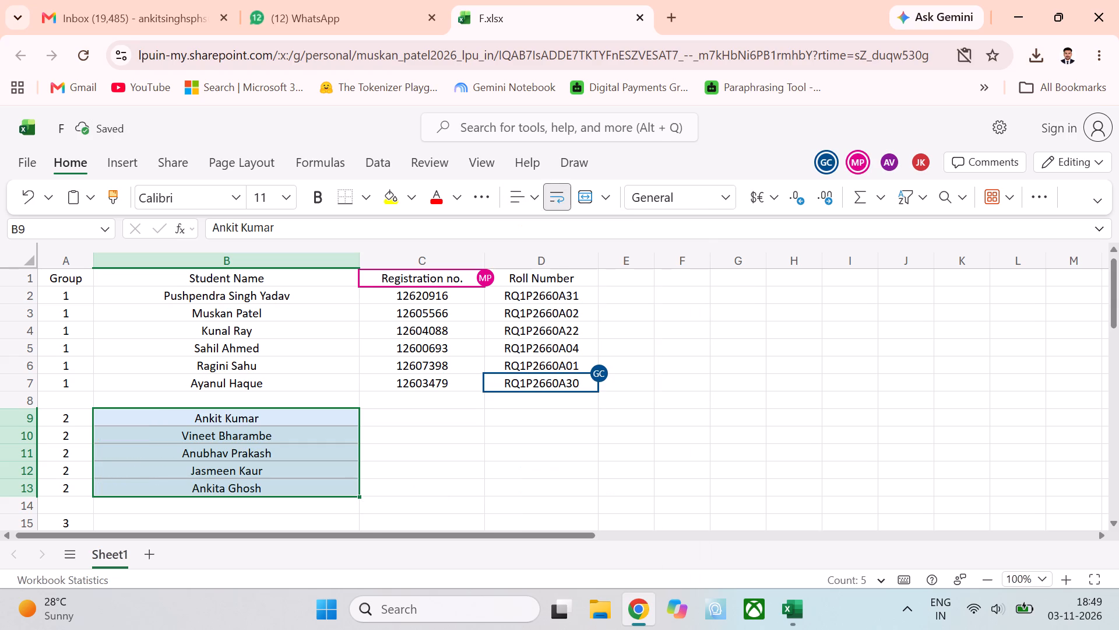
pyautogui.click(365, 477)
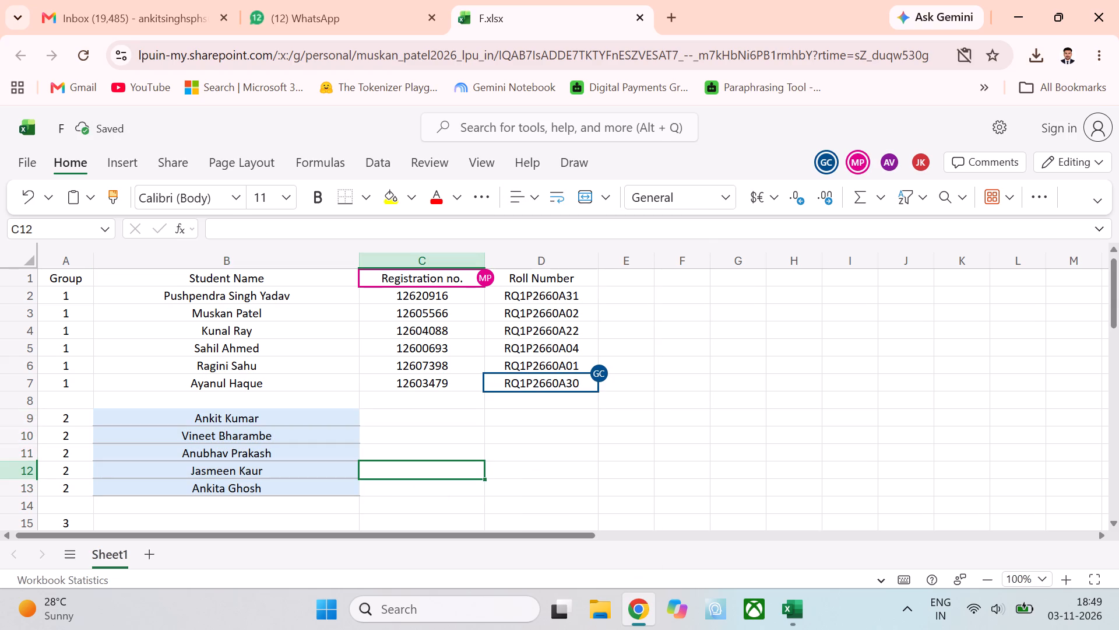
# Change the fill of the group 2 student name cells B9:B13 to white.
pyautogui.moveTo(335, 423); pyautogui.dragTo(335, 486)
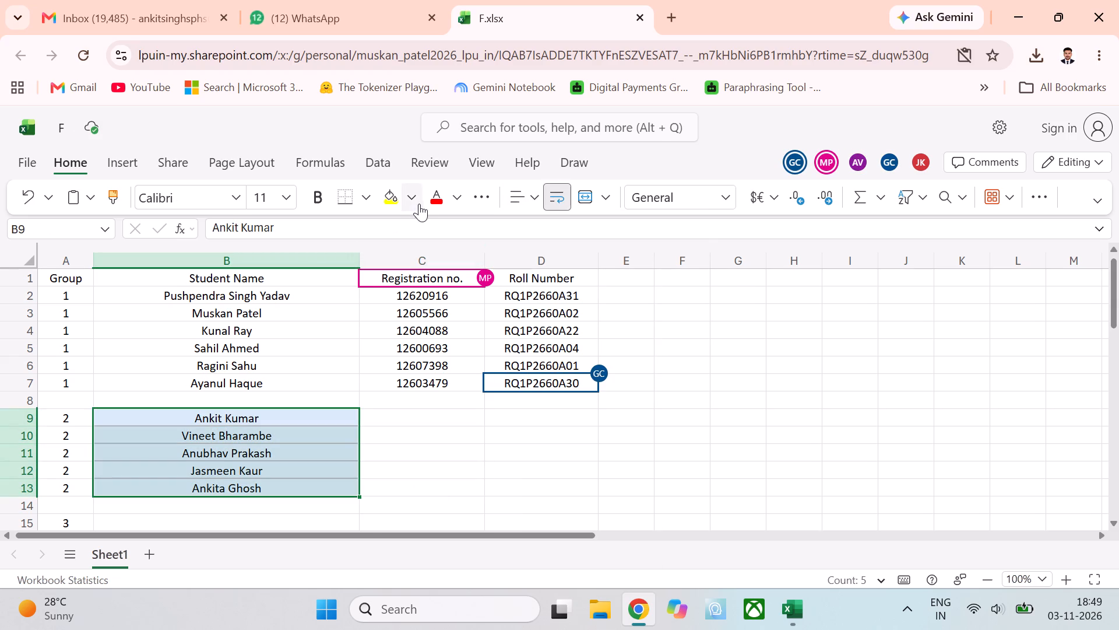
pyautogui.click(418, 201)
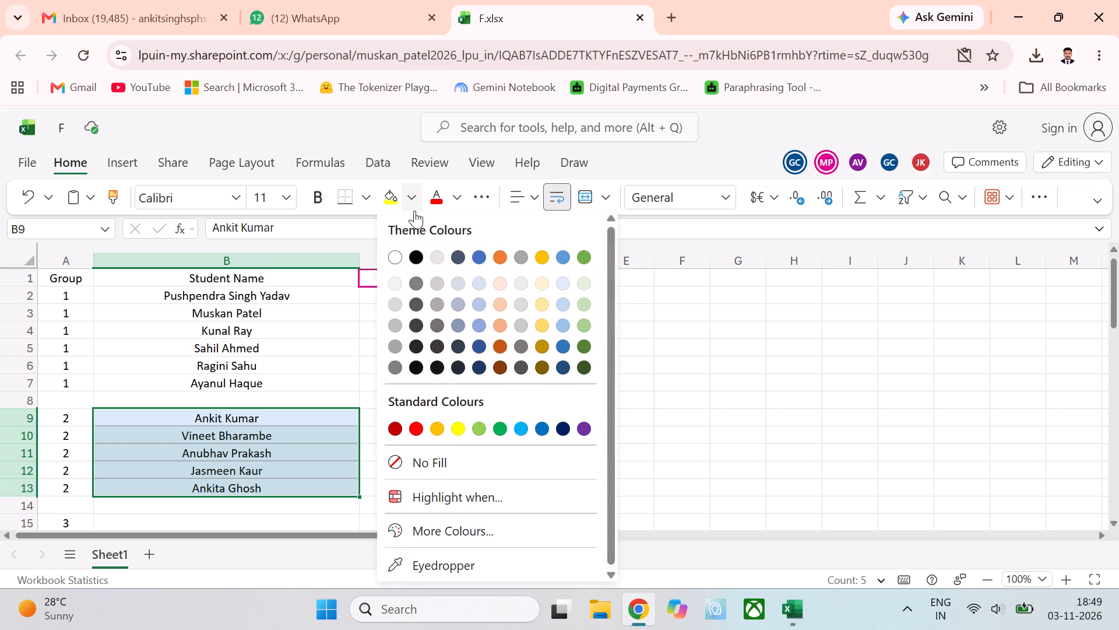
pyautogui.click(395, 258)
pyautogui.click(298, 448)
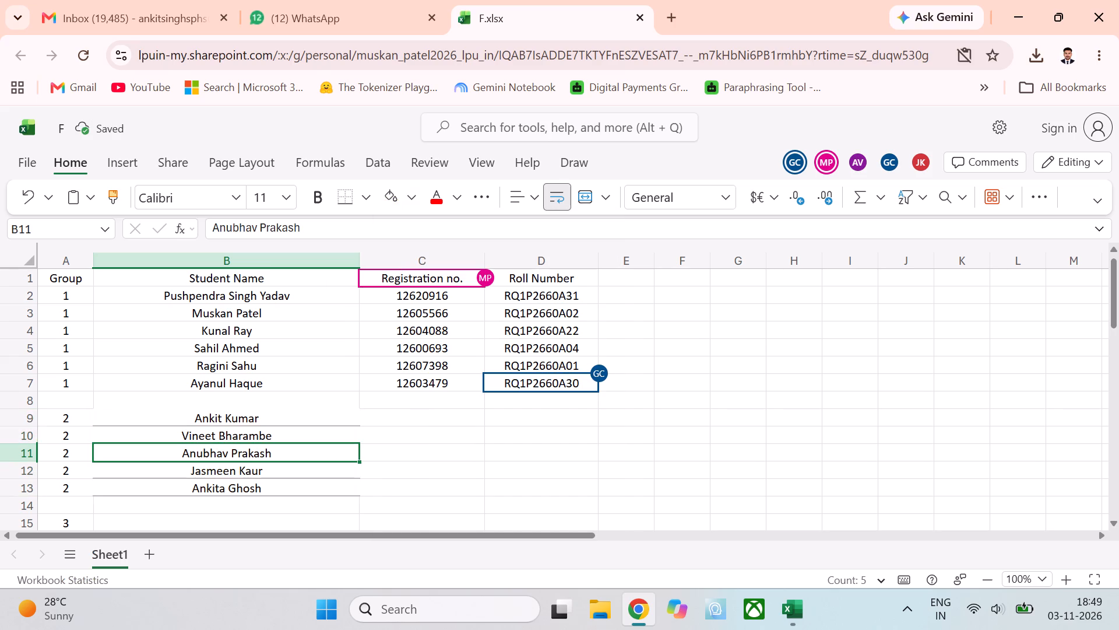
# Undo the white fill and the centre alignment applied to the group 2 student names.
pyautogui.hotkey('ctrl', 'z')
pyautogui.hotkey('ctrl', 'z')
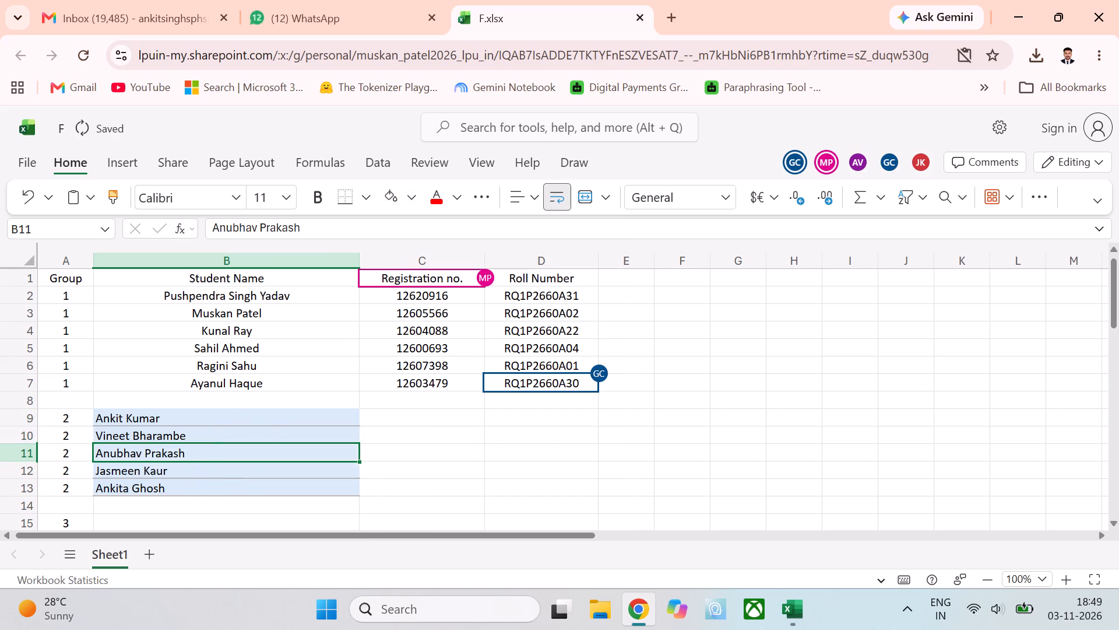
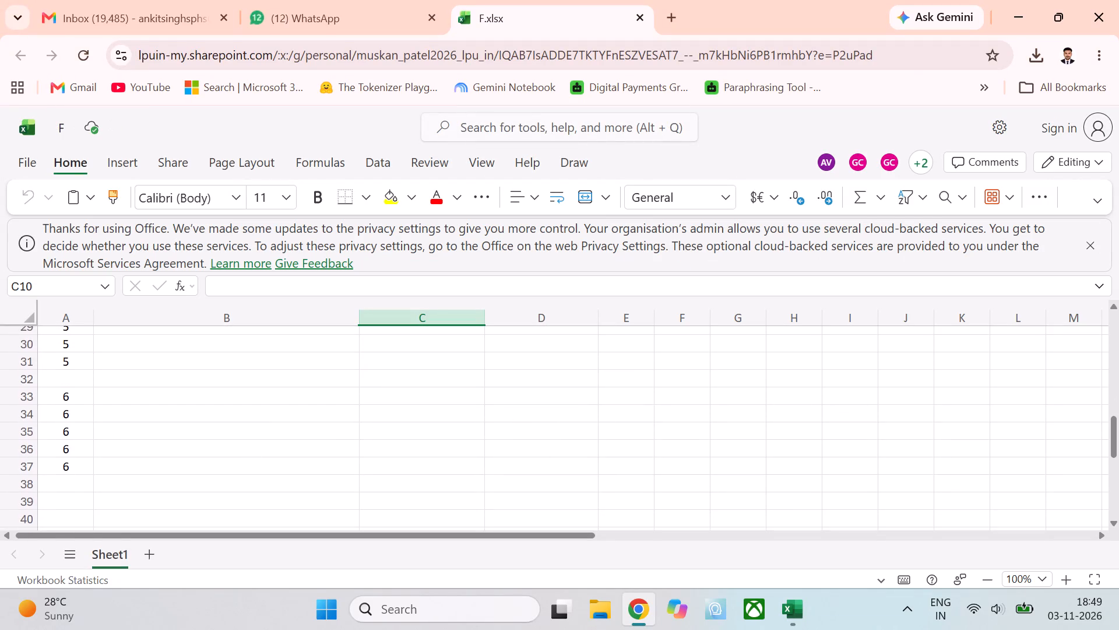
# Return to the group 1 and group 2 rows of the sheet and dismiss the Office privacy settings notice.
pyautogui.scroll(7, 244, 441)
pyautogui.scroll(-1, 244, 441)
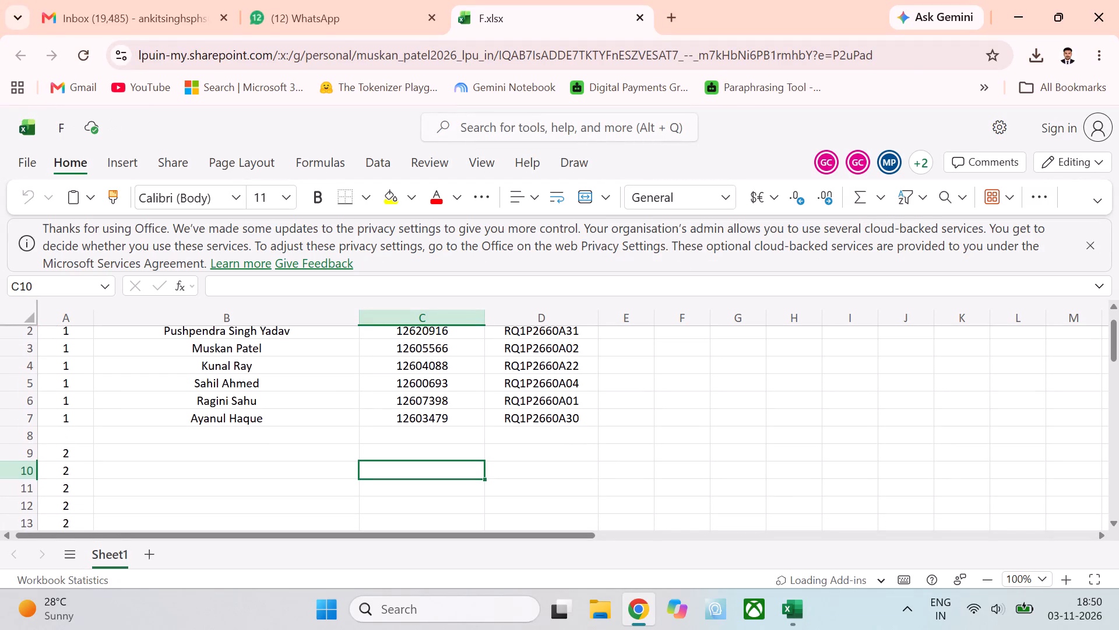
pyautogui.scroll(2, 244, 441)
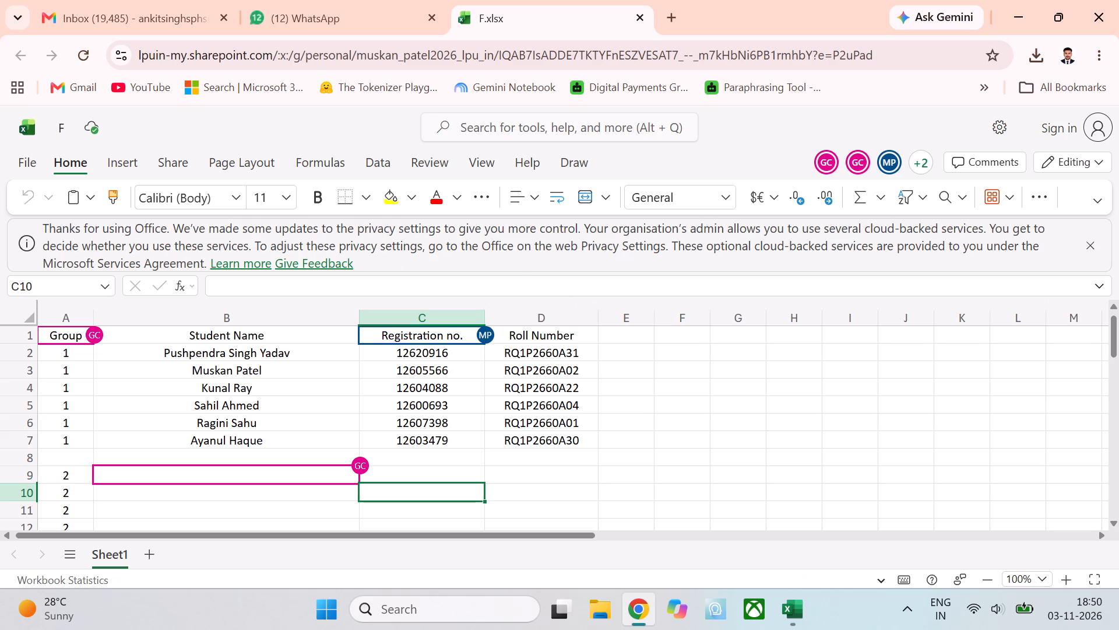
pyautogui.click(1092, 246)
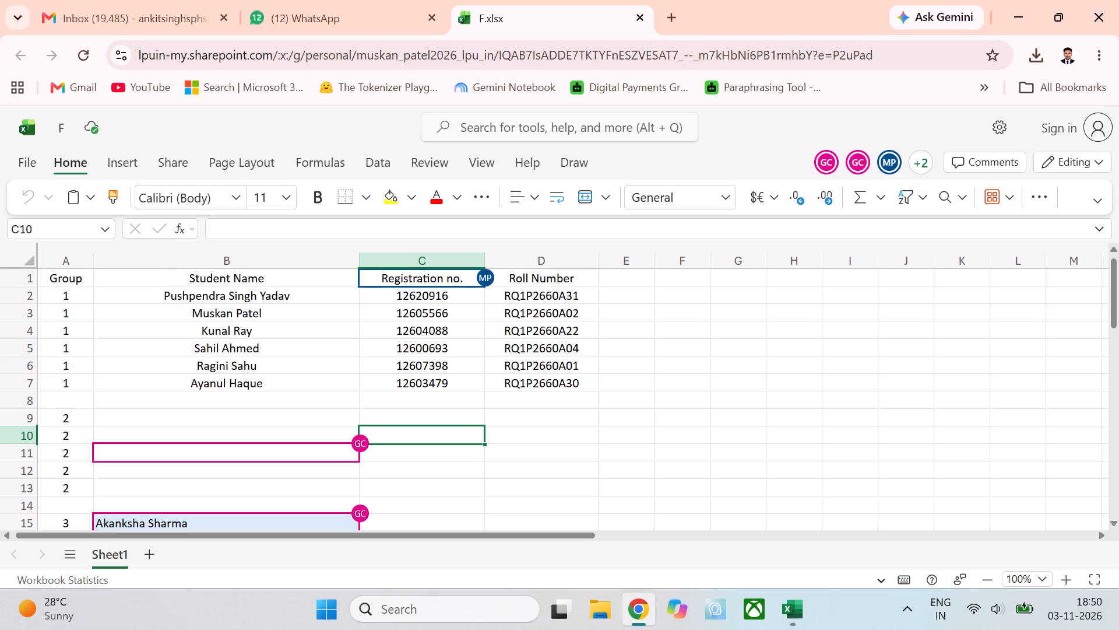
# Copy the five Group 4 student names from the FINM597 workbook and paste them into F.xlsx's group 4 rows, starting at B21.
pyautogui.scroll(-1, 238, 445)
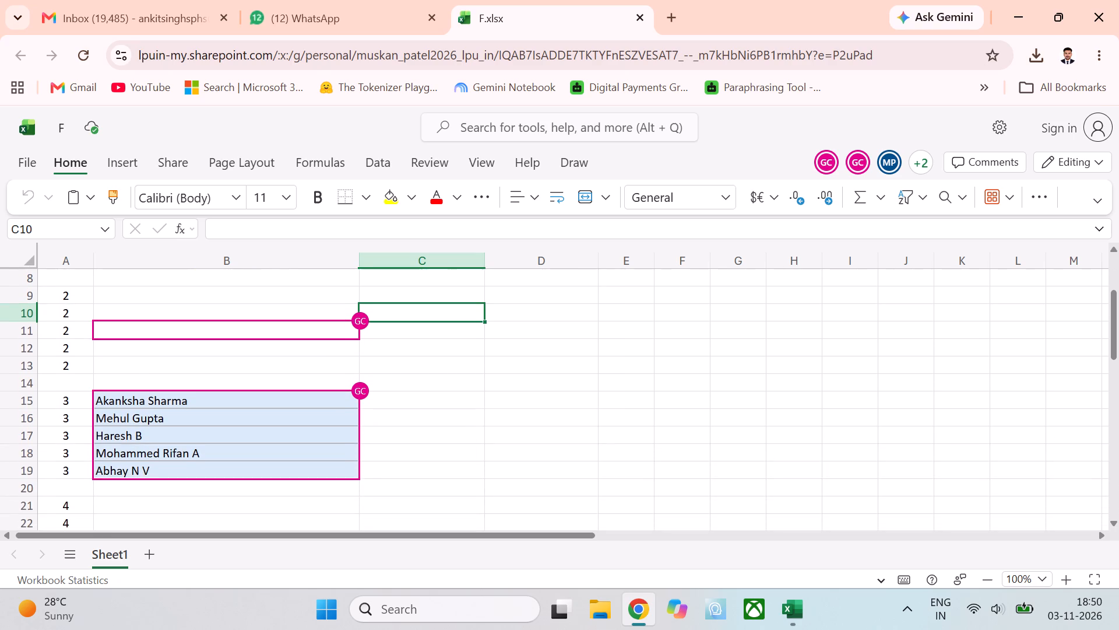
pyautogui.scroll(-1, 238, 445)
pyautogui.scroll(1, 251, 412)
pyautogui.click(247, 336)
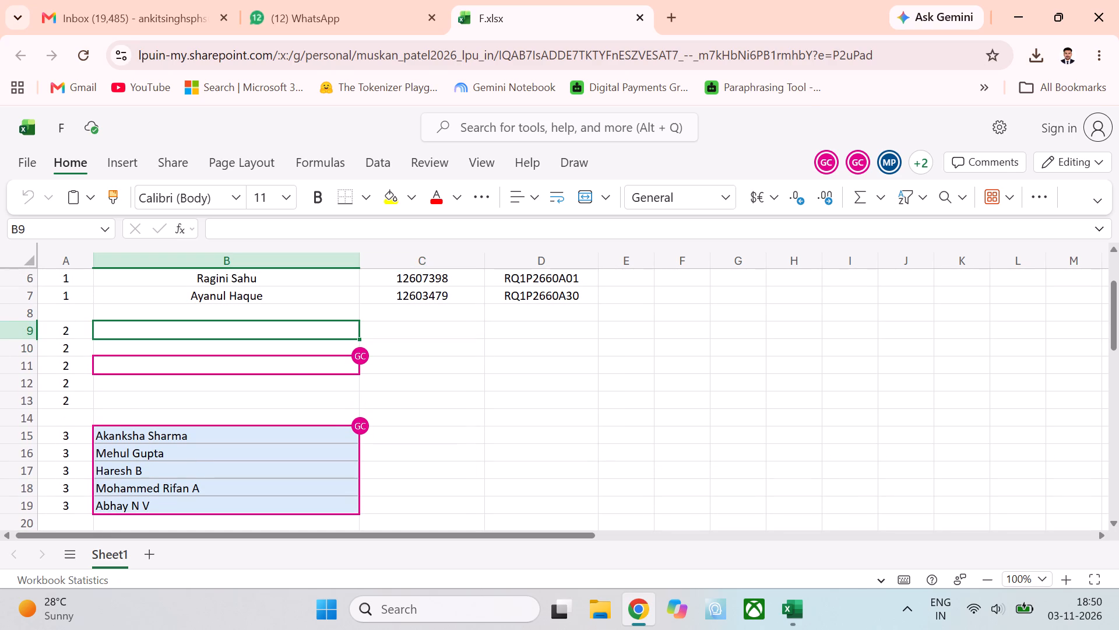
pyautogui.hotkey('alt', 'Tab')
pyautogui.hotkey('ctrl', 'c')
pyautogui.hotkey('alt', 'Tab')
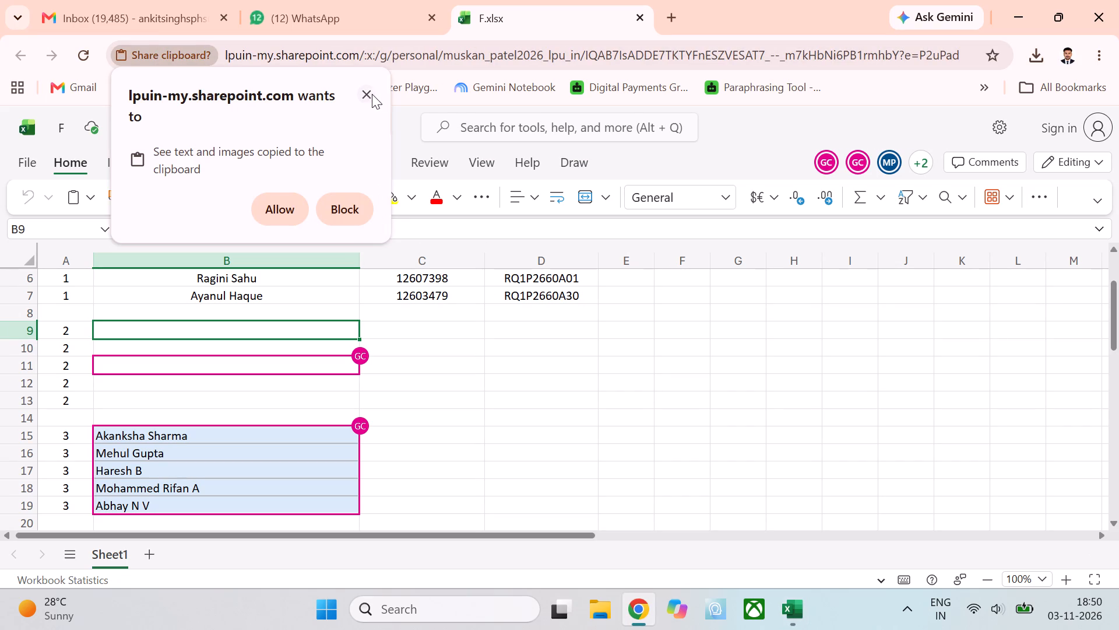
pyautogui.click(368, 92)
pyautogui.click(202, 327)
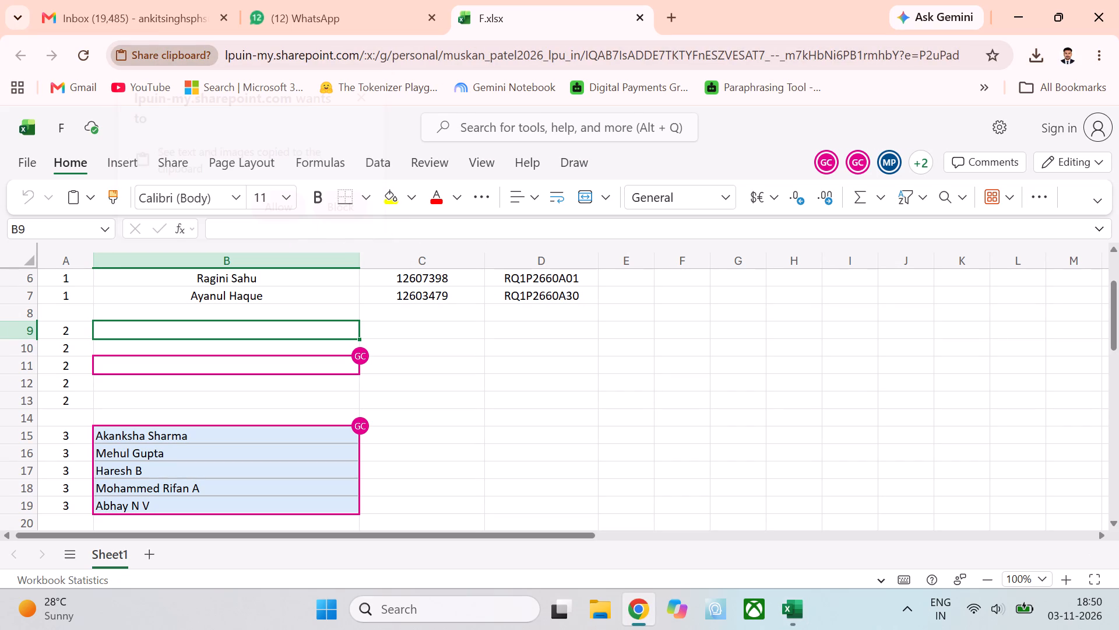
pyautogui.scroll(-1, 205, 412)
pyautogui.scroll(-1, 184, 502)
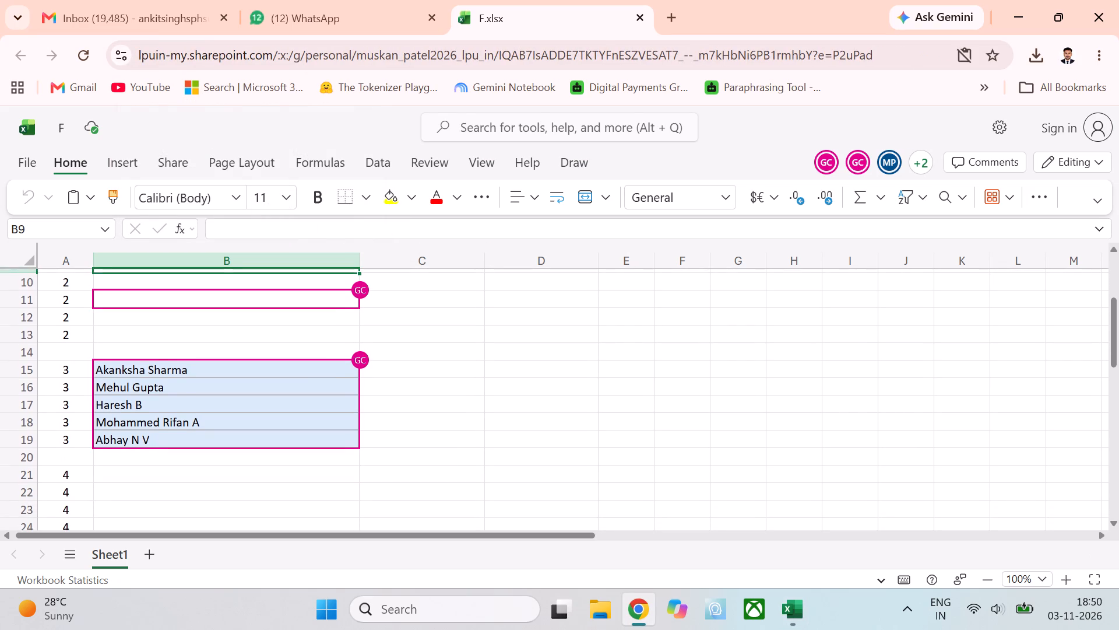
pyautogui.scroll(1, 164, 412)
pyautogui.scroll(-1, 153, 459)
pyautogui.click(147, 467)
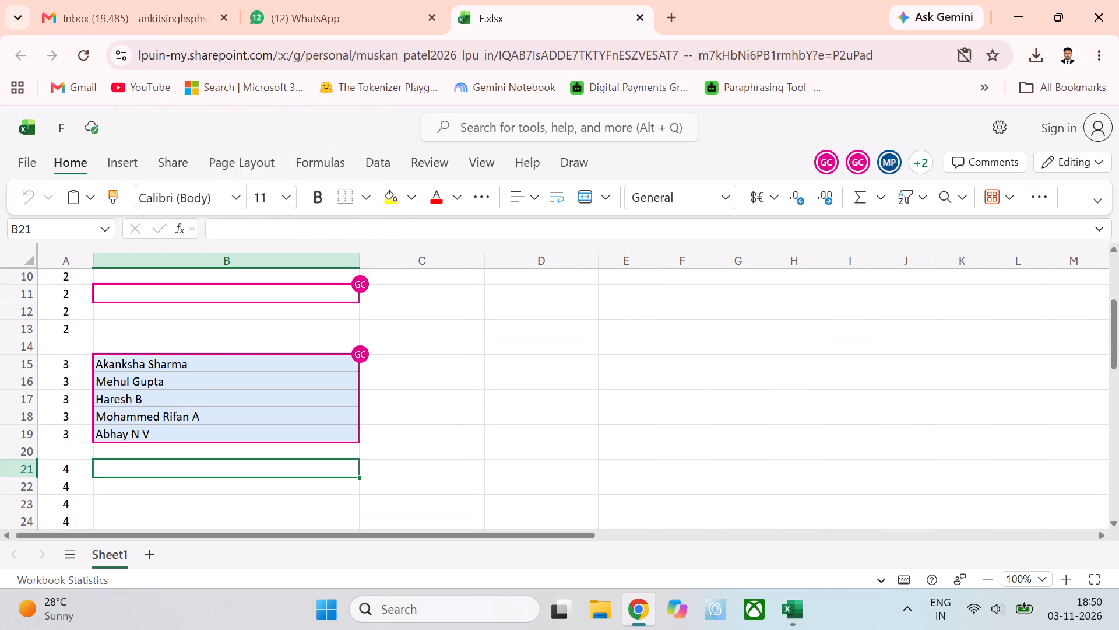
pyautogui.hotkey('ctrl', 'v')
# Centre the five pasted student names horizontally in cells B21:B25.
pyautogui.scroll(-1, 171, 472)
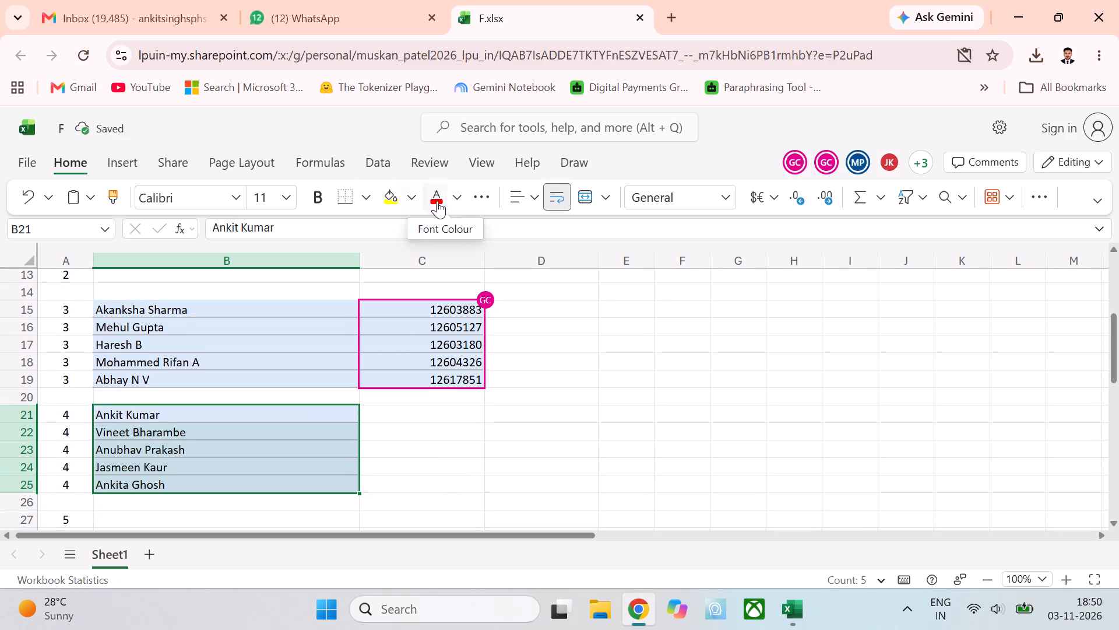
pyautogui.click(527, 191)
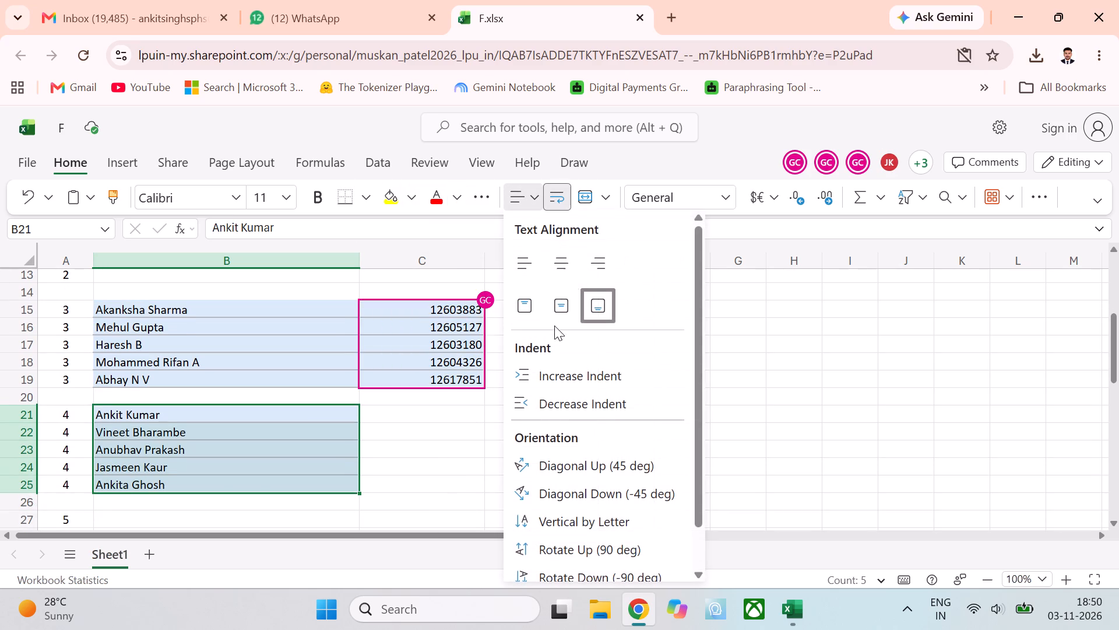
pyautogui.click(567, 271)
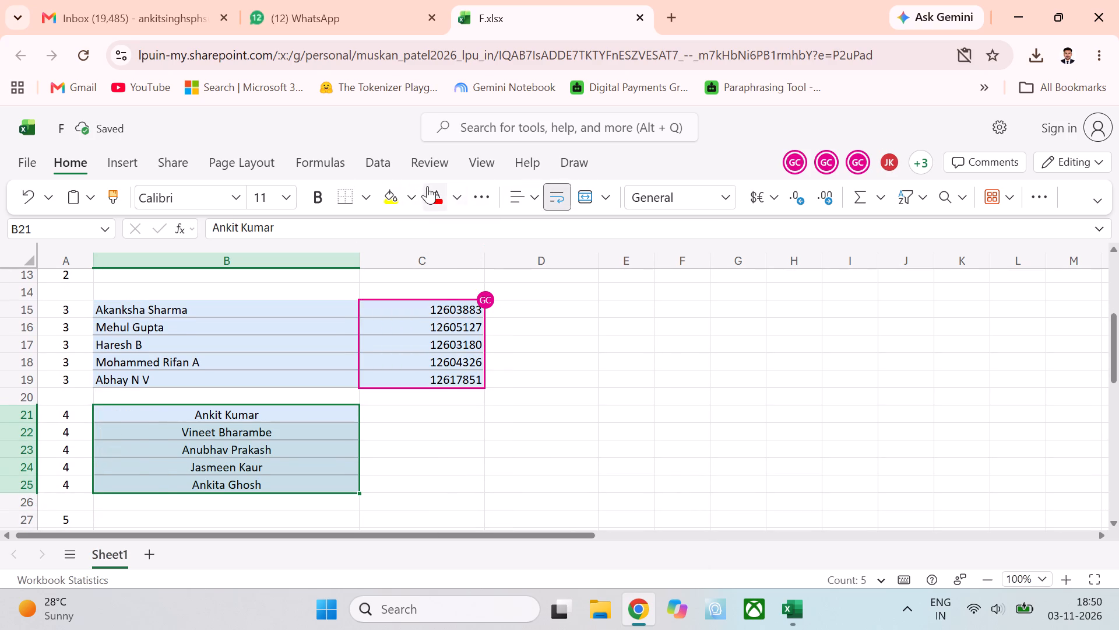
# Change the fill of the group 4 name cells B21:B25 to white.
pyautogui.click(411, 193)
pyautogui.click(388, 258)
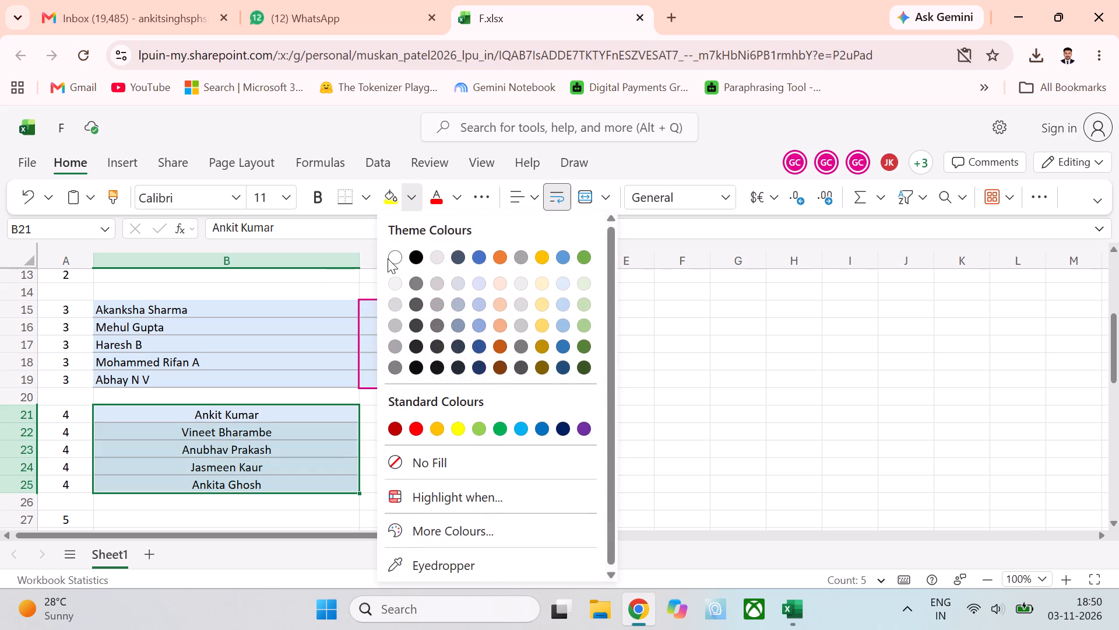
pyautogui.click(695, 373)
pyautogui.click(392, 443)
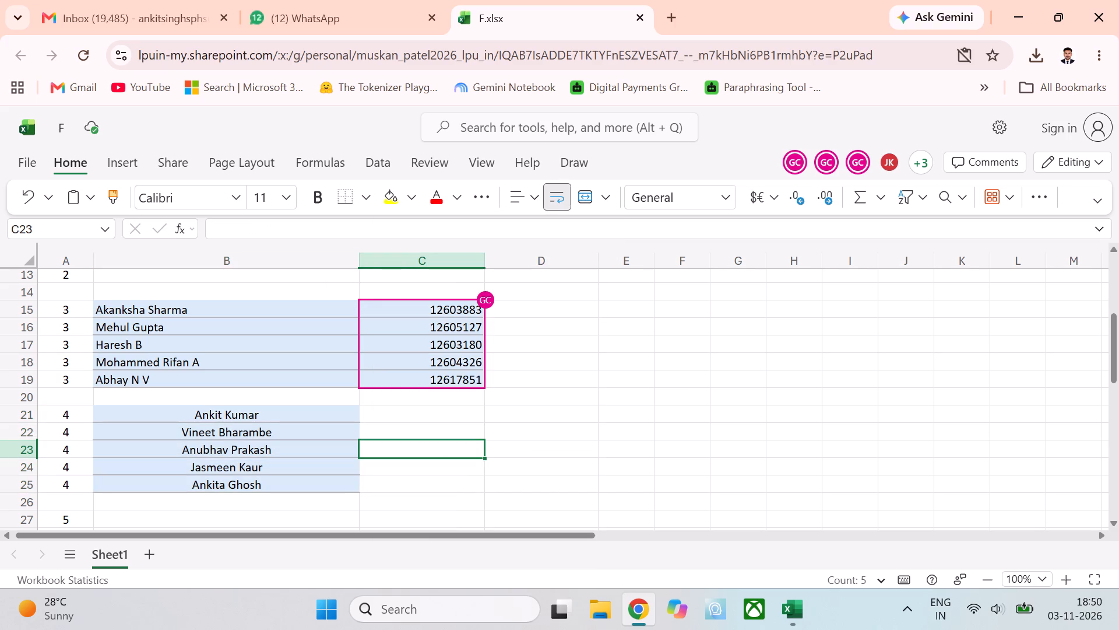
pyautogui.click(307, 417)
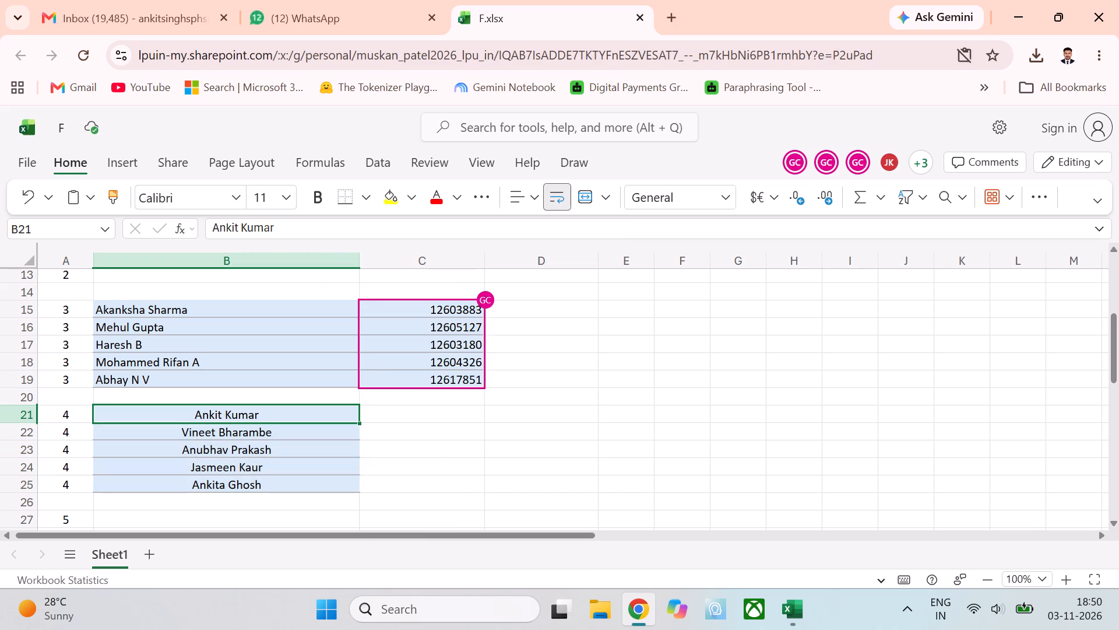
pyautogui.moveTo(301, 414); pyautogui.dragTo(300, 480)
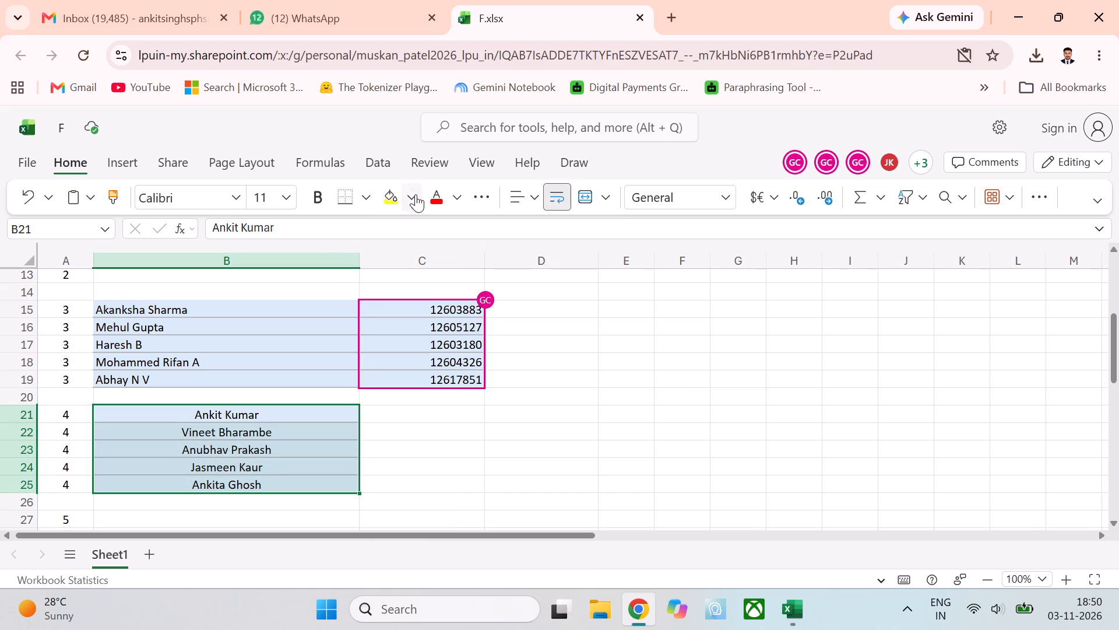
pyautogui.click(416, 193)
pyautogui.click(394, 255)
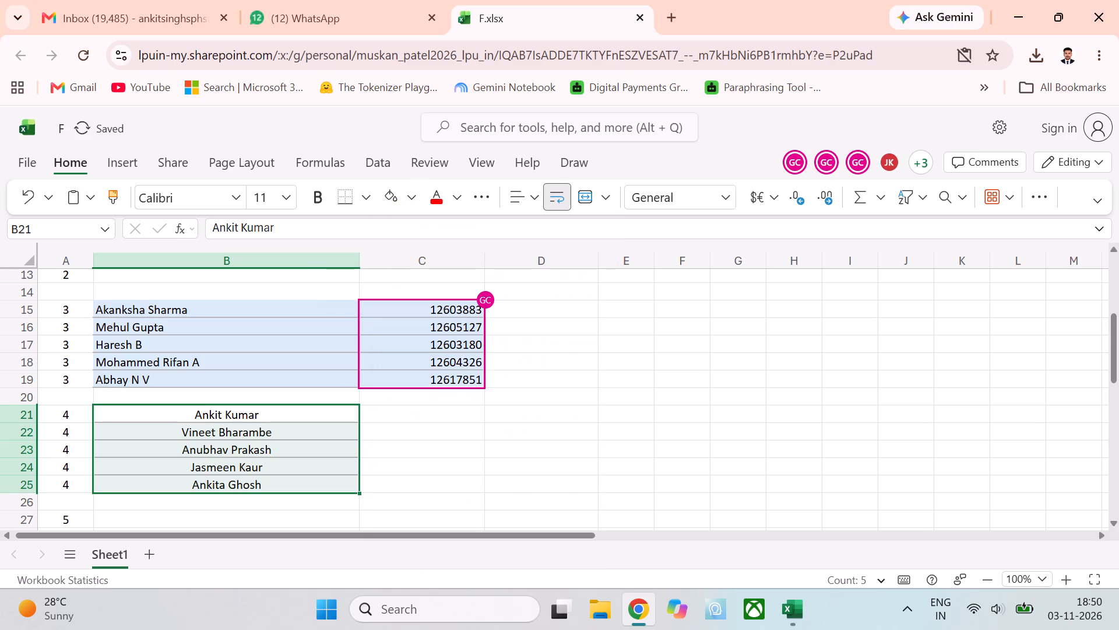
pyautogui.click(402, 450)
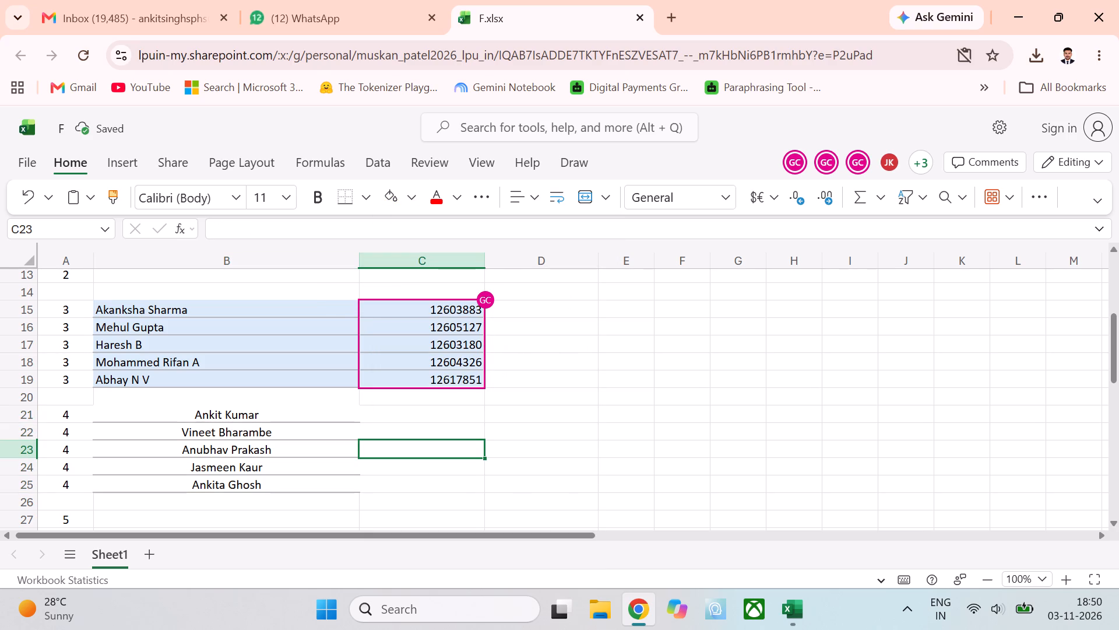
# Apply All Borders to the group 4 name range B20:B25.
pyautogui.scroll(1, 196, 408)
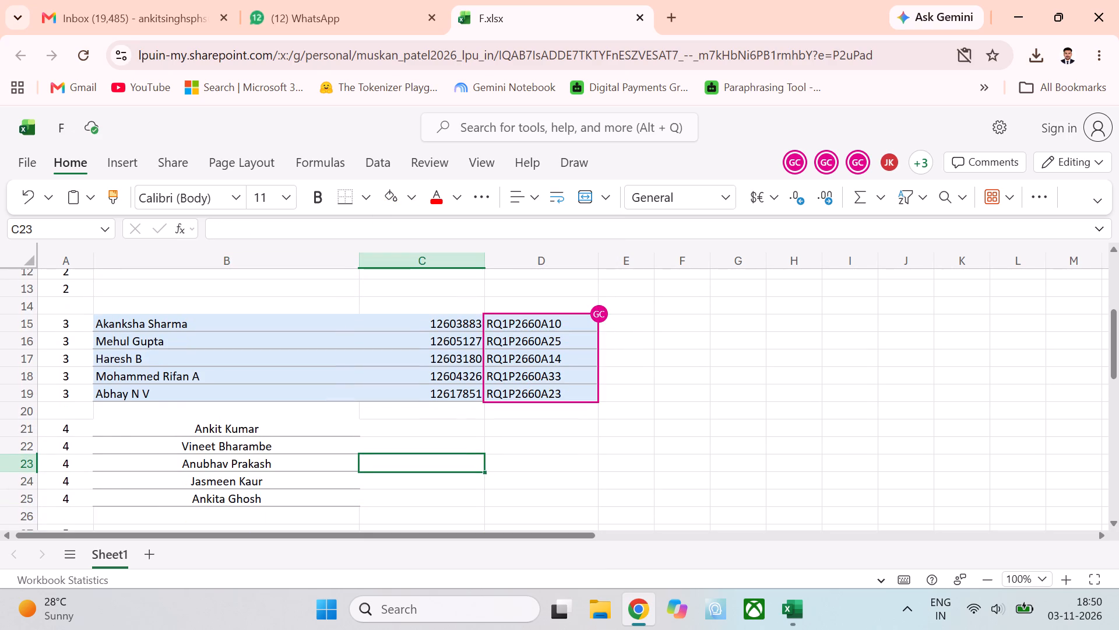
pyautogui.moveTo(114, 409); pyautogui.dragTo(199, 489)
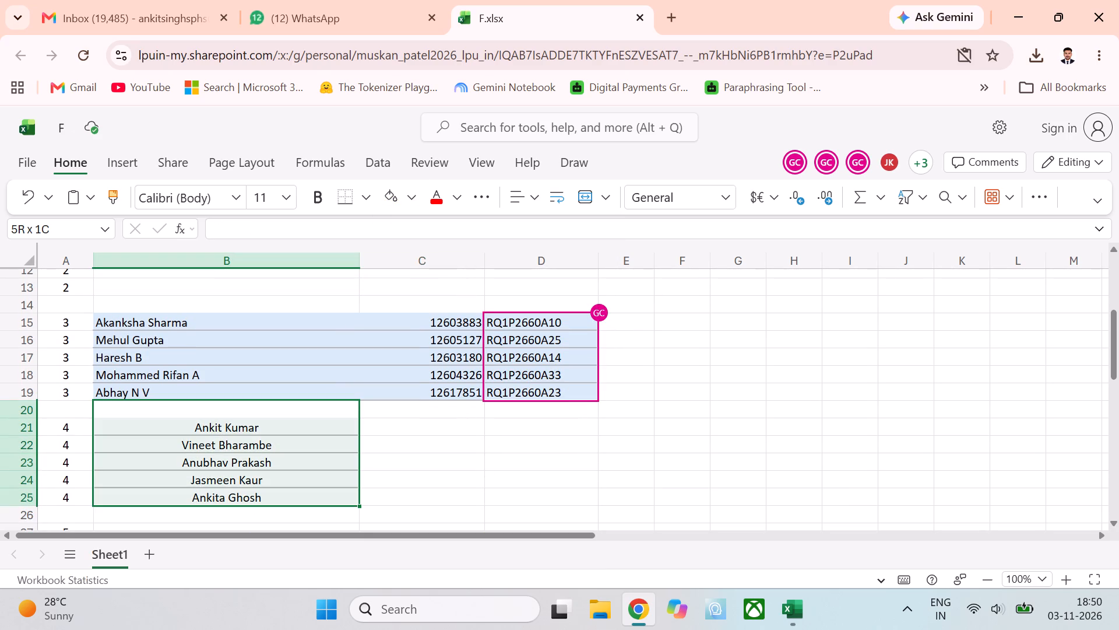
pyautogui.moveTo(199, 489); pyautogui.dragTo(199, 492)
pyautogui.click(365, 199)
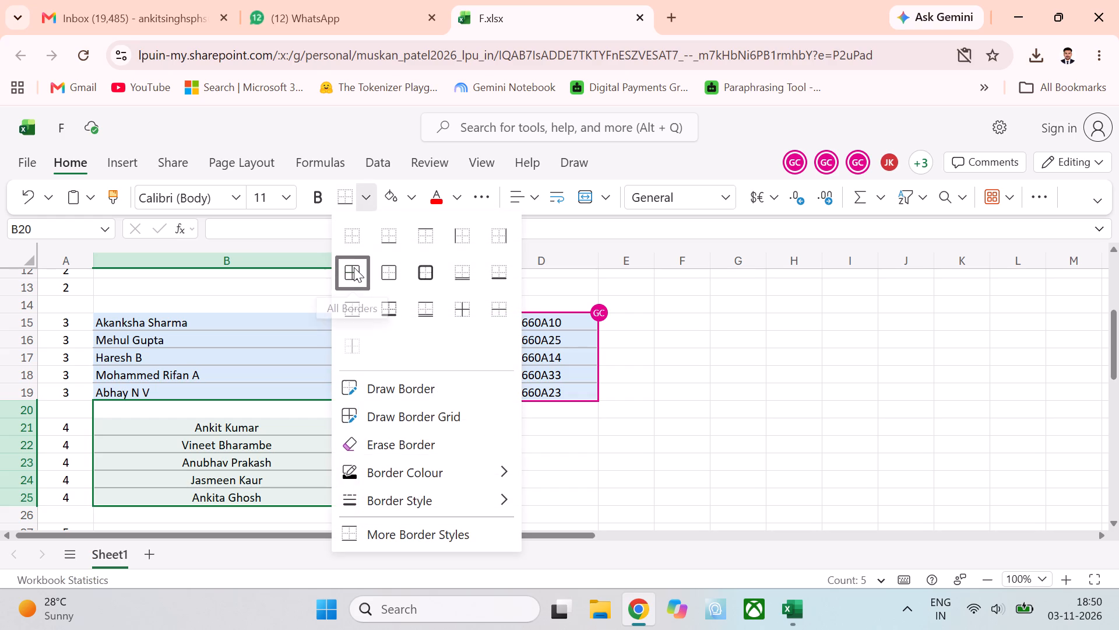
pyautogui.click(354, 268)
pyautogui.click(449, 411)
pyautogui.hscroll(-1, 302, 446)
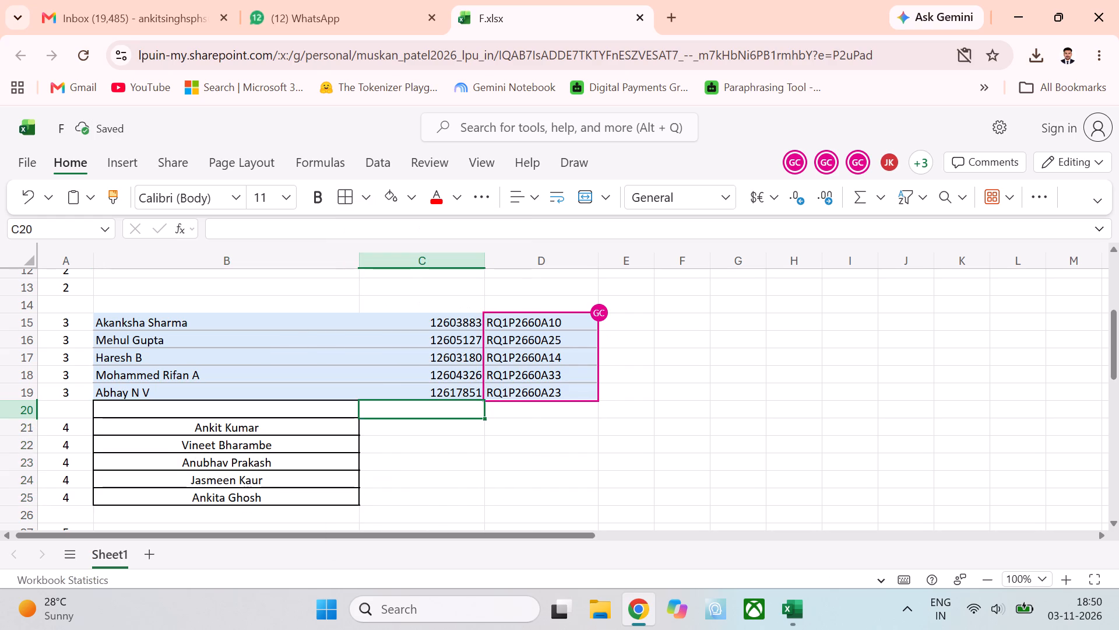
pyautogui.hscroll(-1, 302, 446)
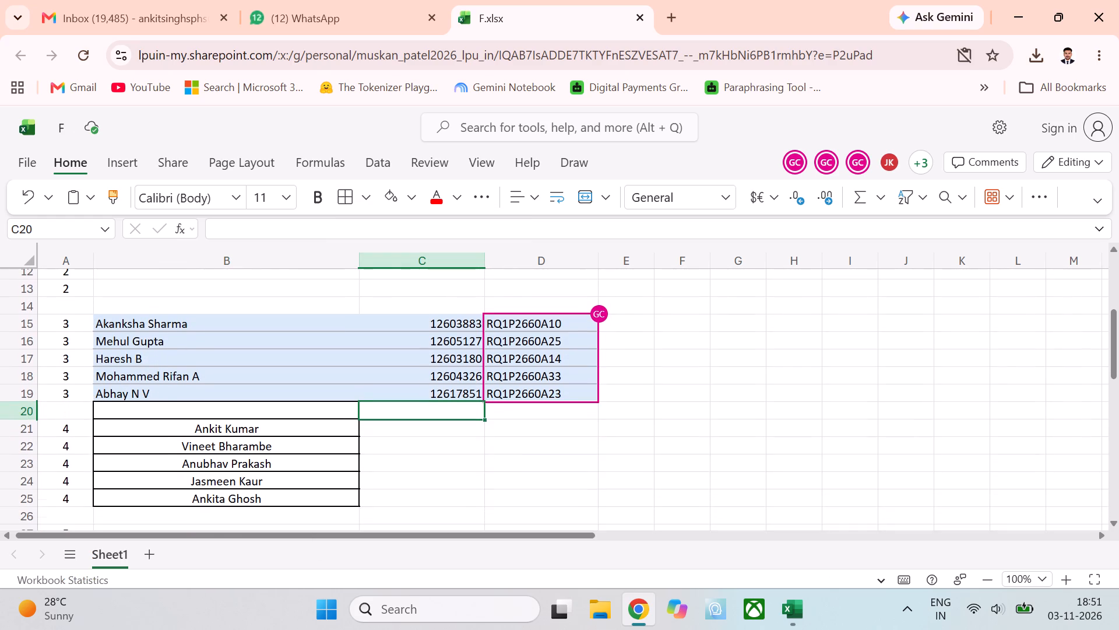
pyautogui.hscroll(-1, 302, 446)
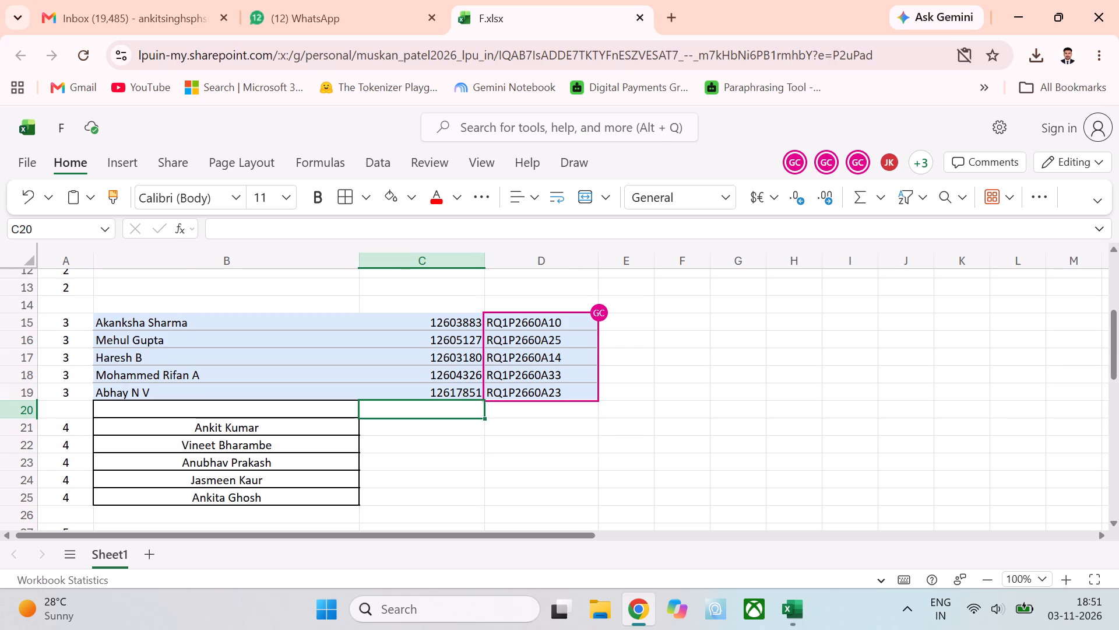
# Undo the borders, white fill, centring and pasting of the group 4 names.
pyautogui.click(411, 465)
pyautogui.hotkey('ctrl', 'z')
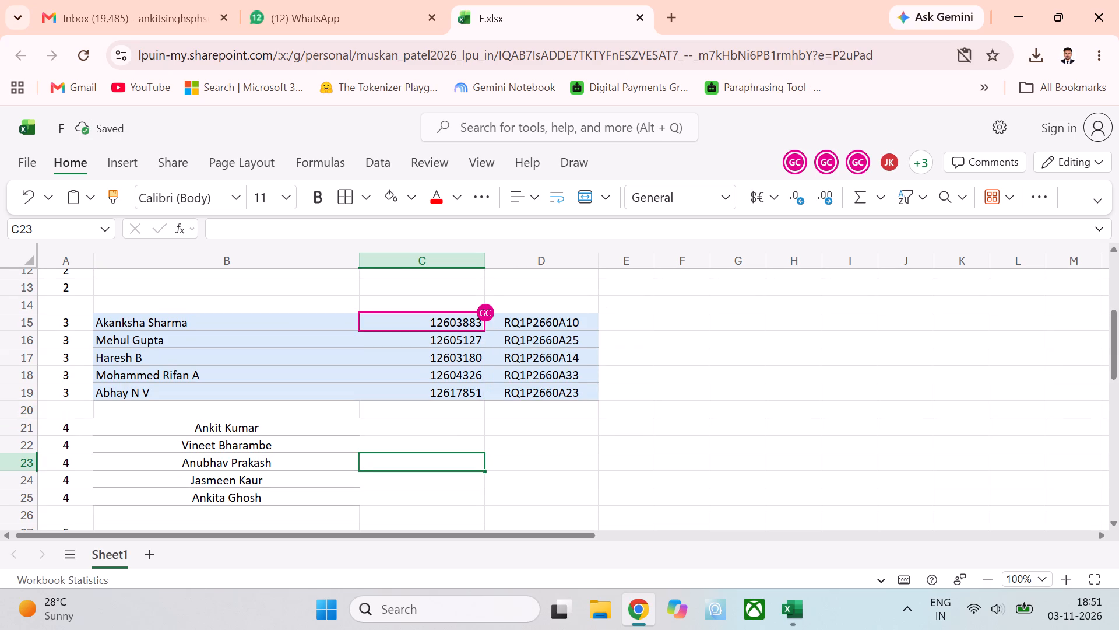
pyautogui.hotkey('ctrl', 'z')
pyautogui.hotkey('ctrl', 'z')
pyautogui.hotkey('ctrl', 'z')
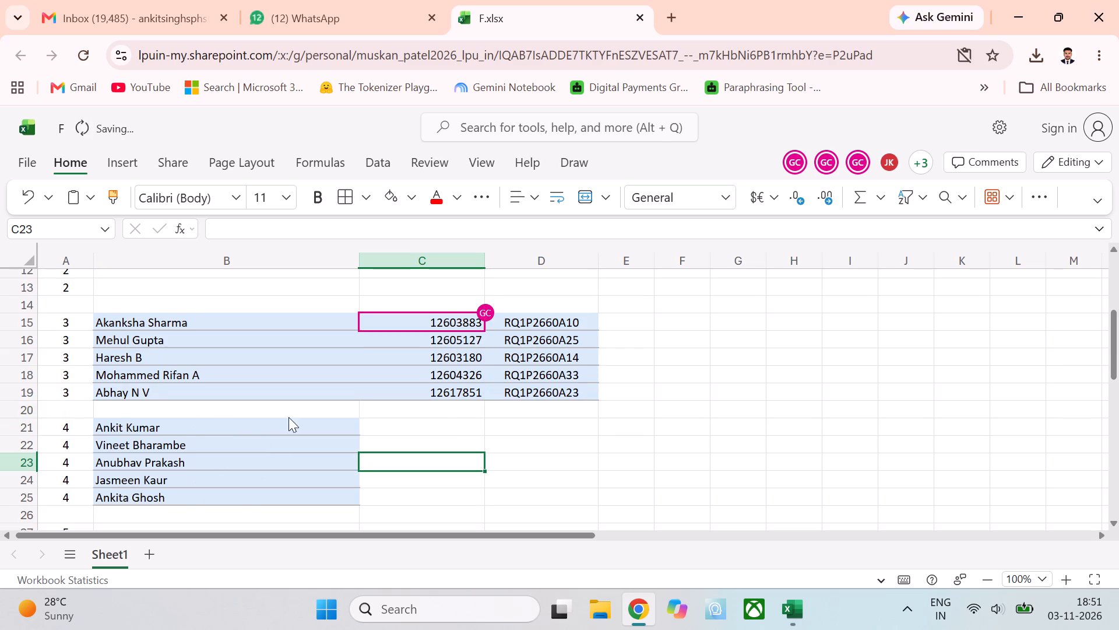
# Copy only the text of the first Group 4 student name from E18 of the FINM597 workbook and paste it into B21 of F.xlsx.
pyautogui.hotkey('alt', 'Tab')
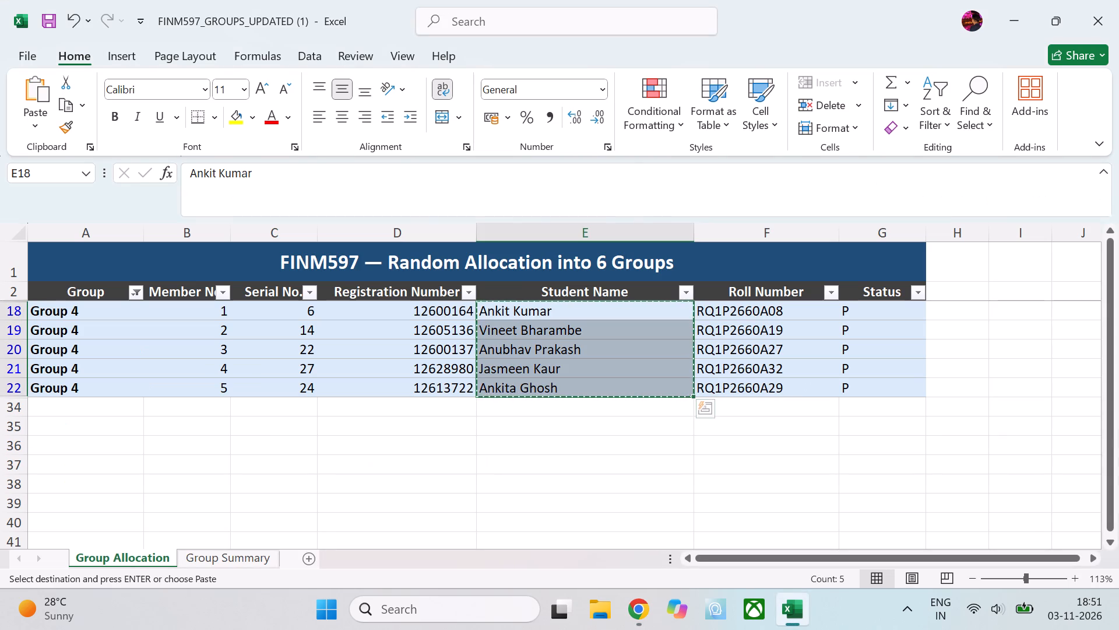
pyautogui.click(532, 304)
pyautogui.click(510, 471)
pyautogui.click(523, 300)
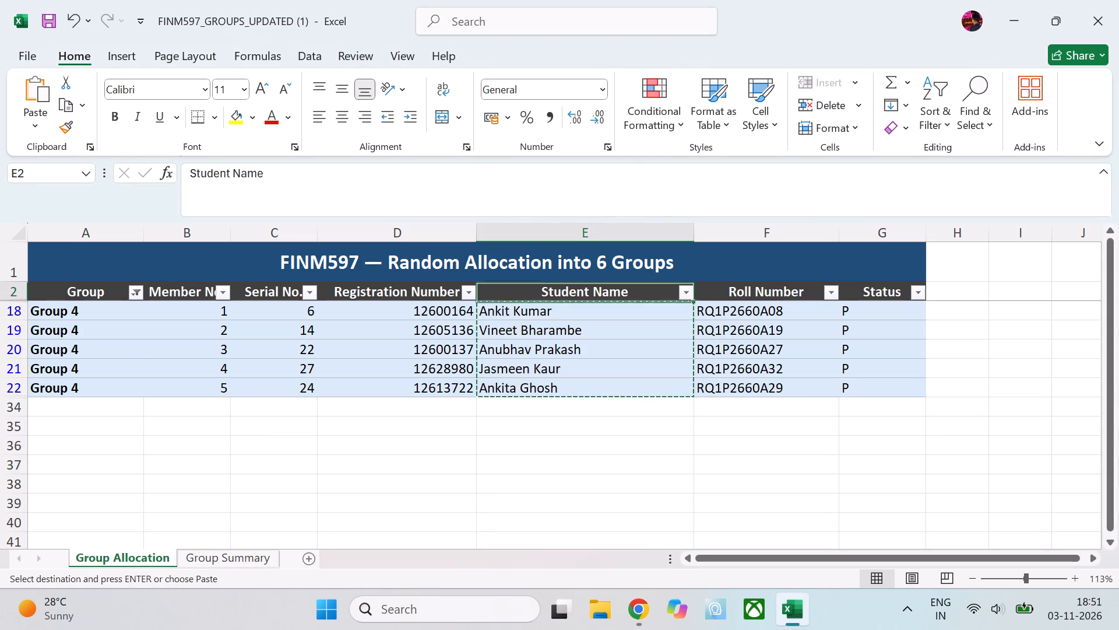
pyautogui.click(523, 310)
pyautogui.tripleClick(341, 185)
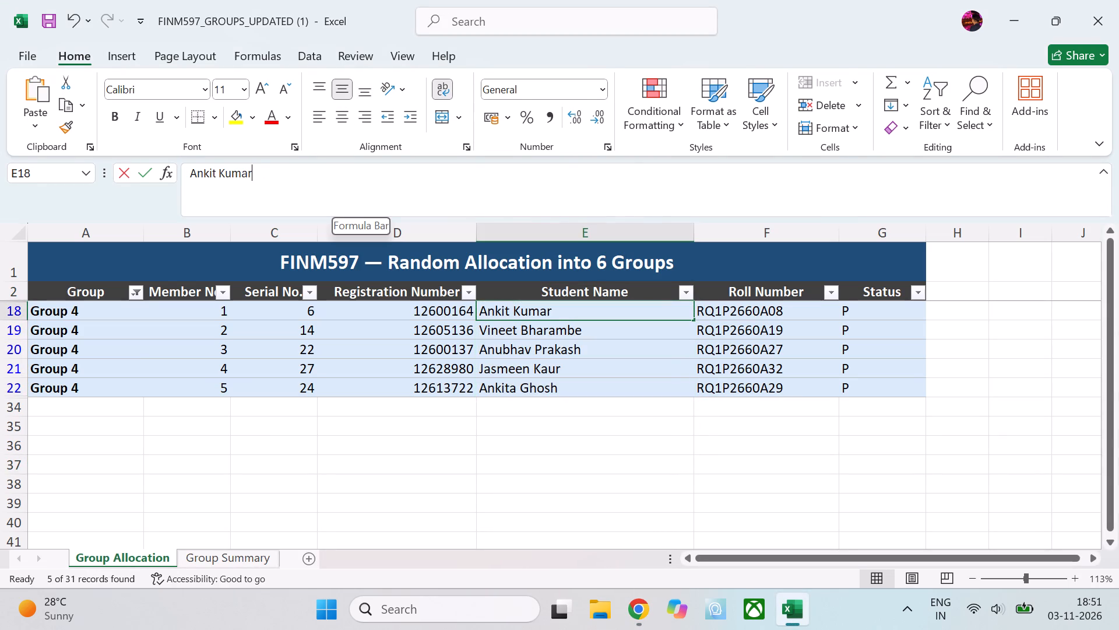
pyautogui.hotkey('ctrl', 'c')
pyautogui.hotkey('alt', 'Tab')
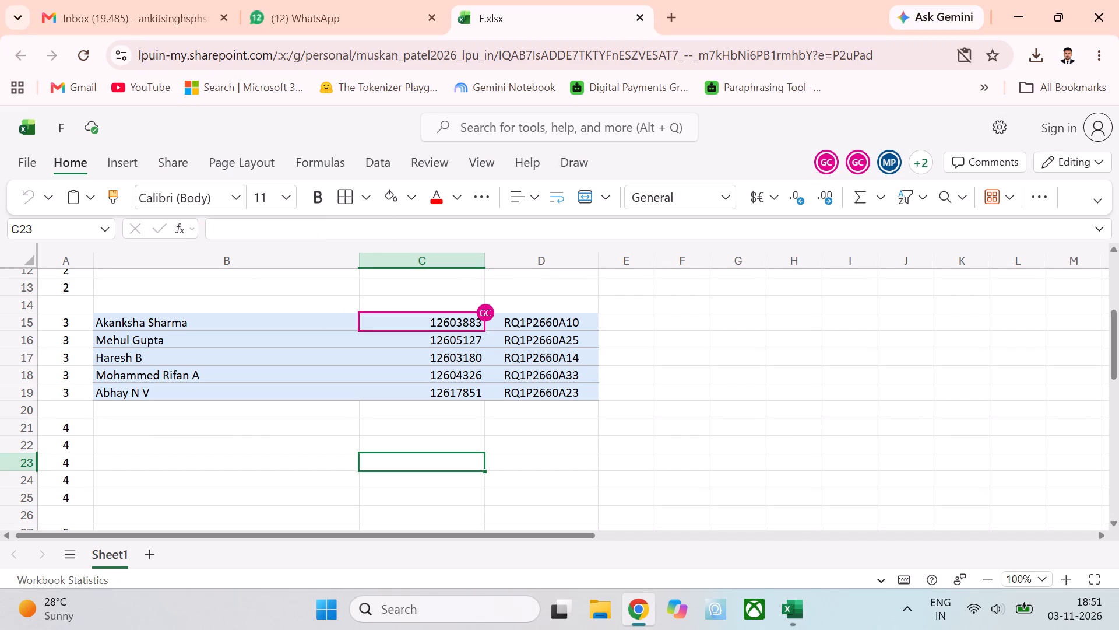
pyautogui.click(171, 429)
pyautogui.hotkey('ctrl', 'v')
# Copy only the text of the second Group 4 student name from E19 of the FINM597 workbook into B22 of F.xlsx.
pyautogui.hotkey('alt', 'Tab')
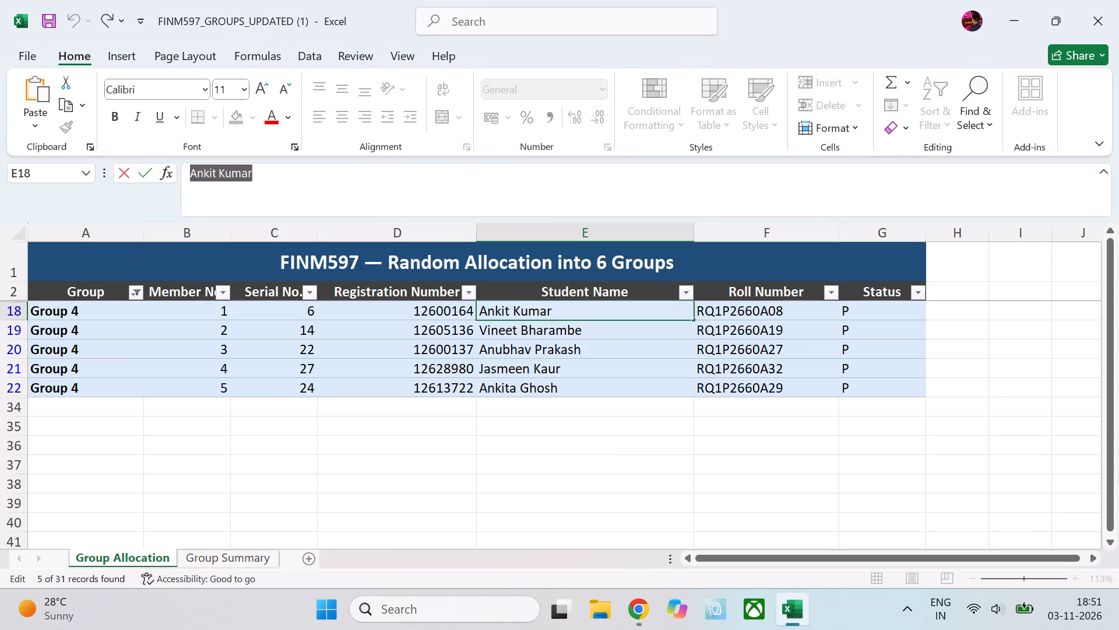
pyautogui.click(547, 335)
pyautogui.tripleClick(502, 179)
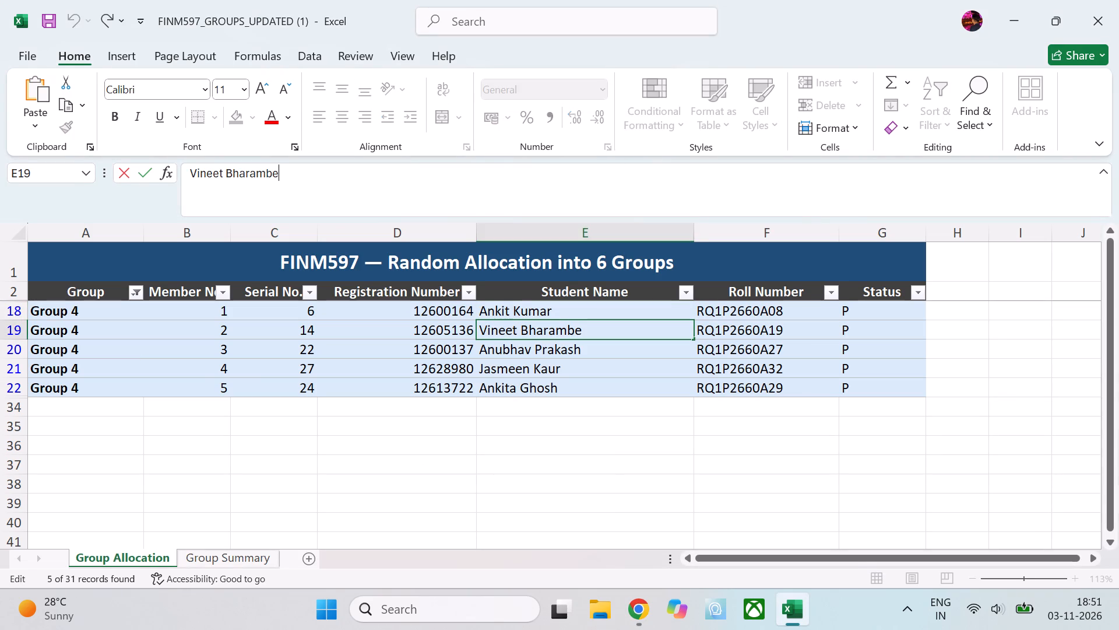
pyautogui.hotkey('ctrl', 'c')
pyautogui.hotkey('alt', 'Tab')
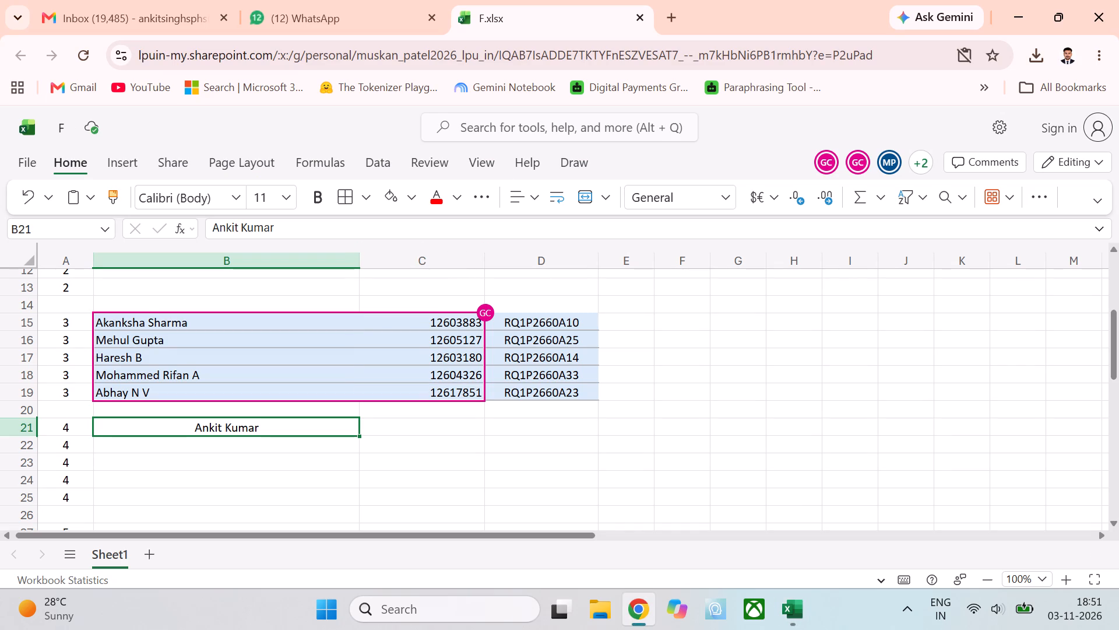
pyautogui.click(209, 453)
pyautogui.hotkey('ctrl', 'v')
# Copy only the text of the third Group 4 student name from E20 of the FINM597 workbook into B23 of F.xlsx.
pyautogui.hotkey('alt', 'Tab')
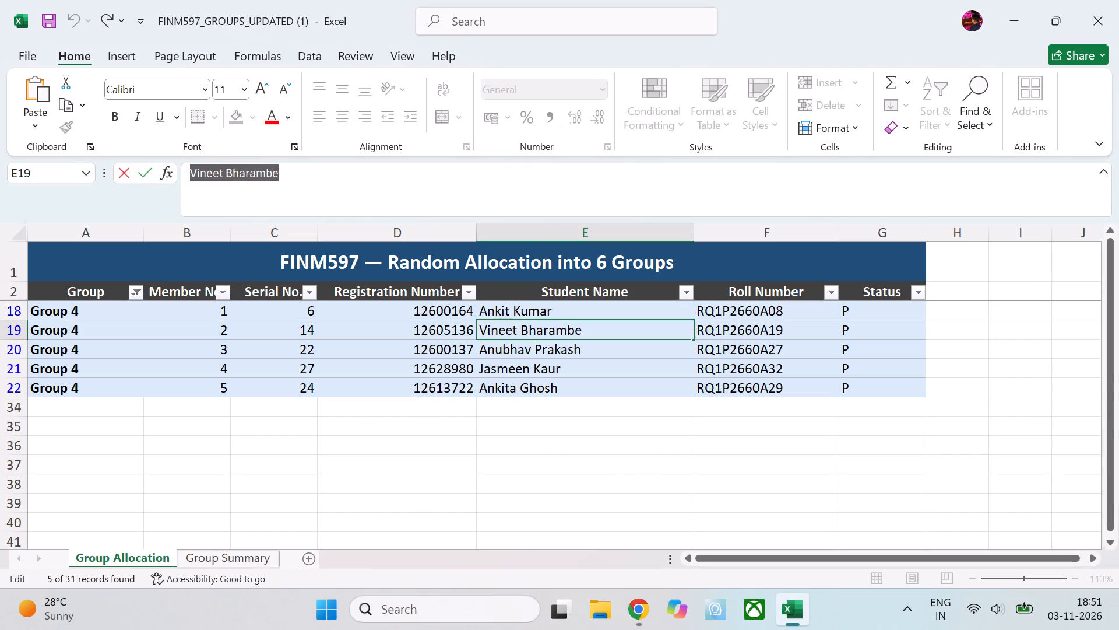
pyautogui.moveTo(568, 348); pyautogui.dragTo(495, 170)
pyautogui.doubleClick(495, 170)
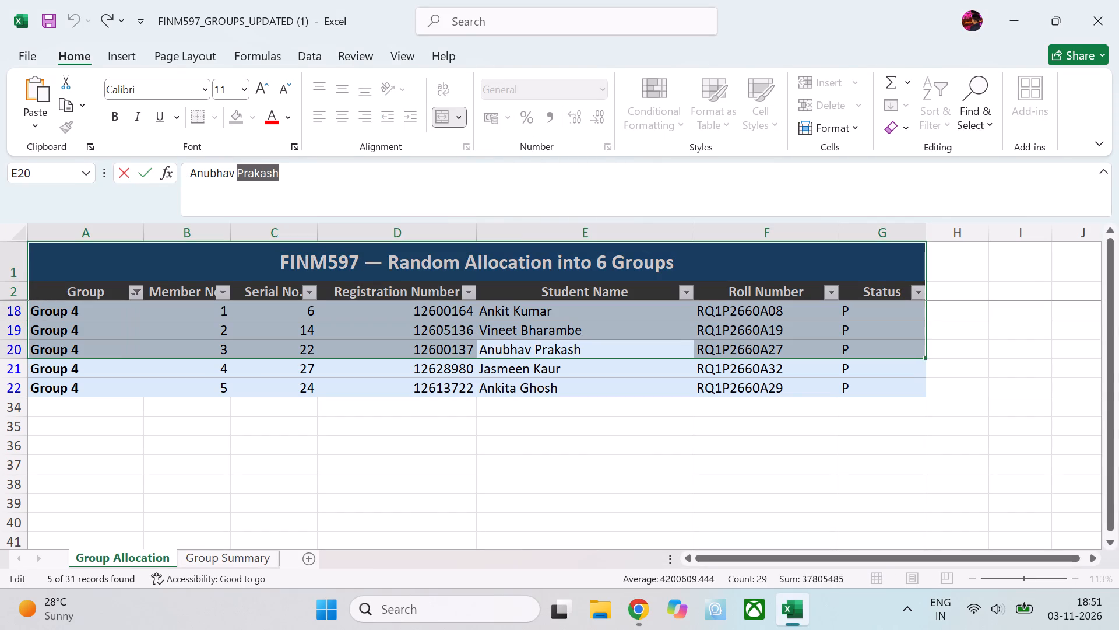
pyautogui.click(536, 439)
pyautogui.click(519, 350)
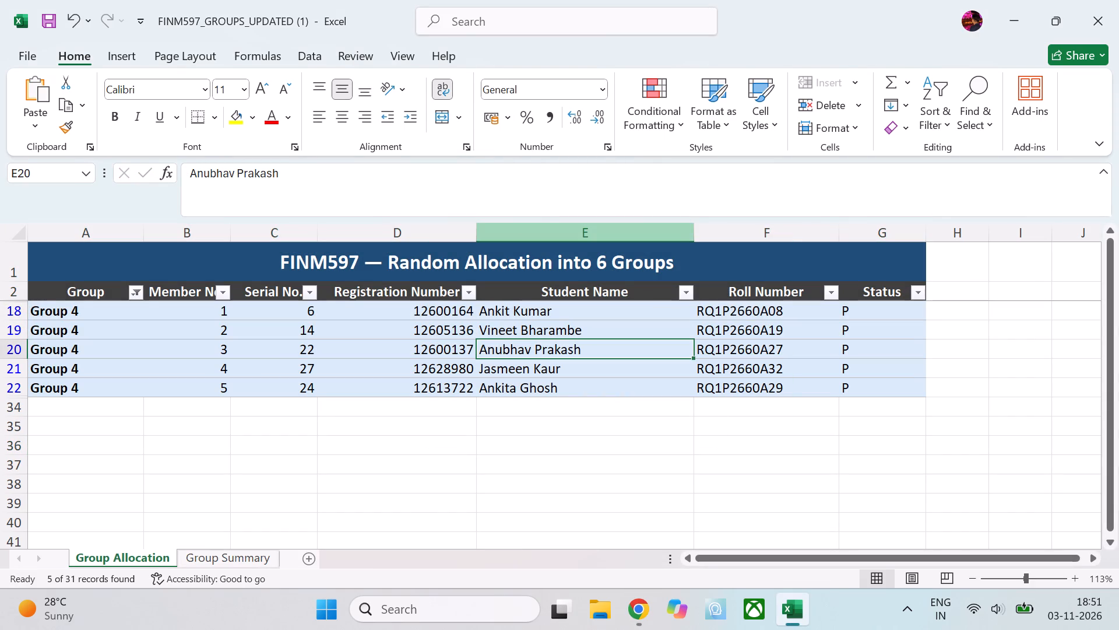
pyautogui.tripleClick(499, 182)
pyautogui.hotkey('ctrl', 'c')
pyautogui.hotkey('alt', 'Tab')
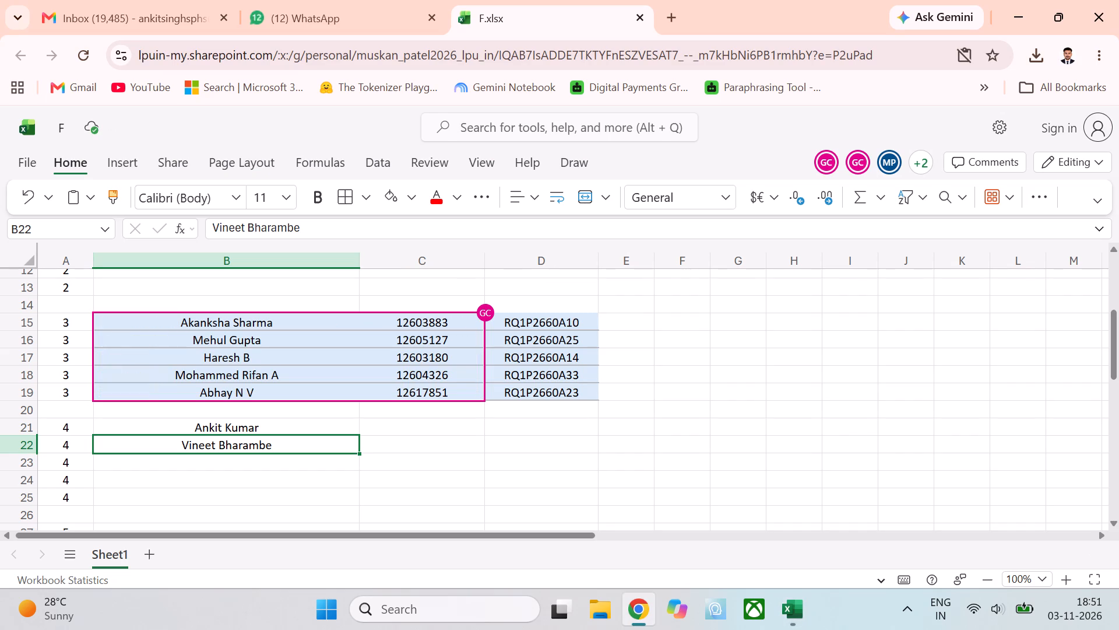
pyautogui.click(207, 467)
pyautogui.hotkey('ctrl', 'v')
# Copy only the text of the fourth Group 4 student name from E21 of the FINM597 workbook into B24 of F.xlsx.
pyautogui.hotkey('alt', 'Tab')
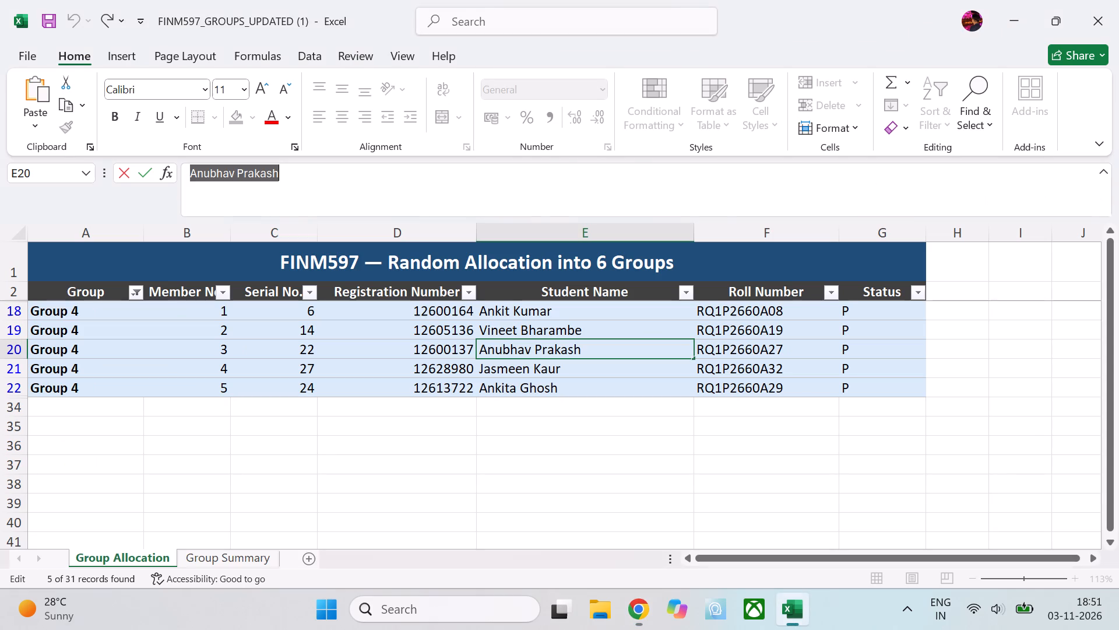
pyautogui.click(567, 370)
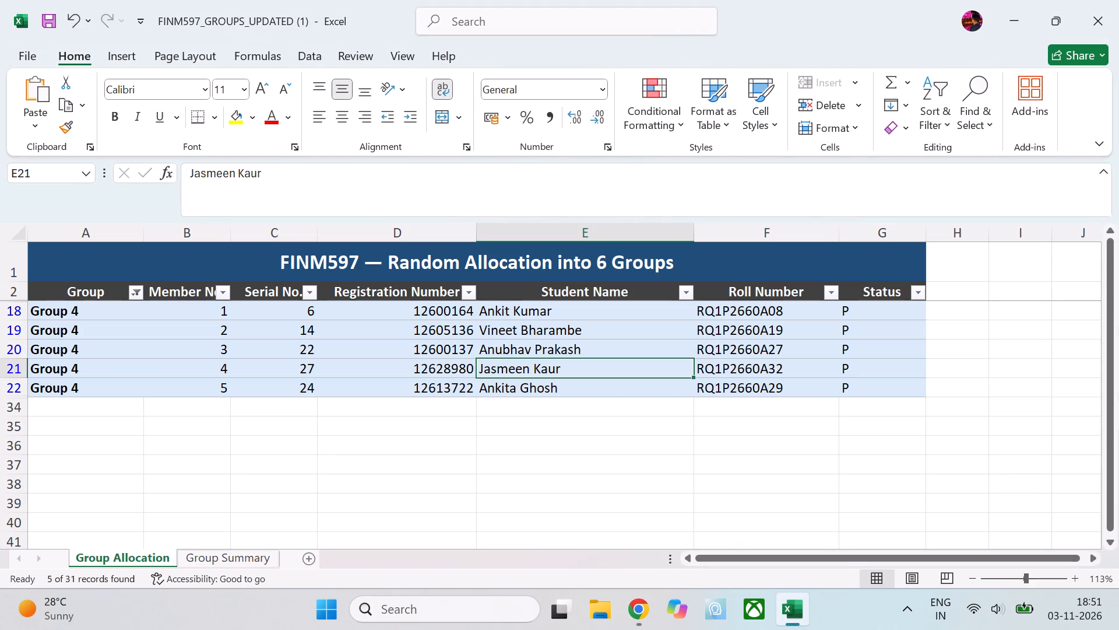
pyautogui.tripleClick(506, 172)
pyautogui.hotkey('ctrl', 'c')
pyautogui.hotkey('alt', 'Tab')
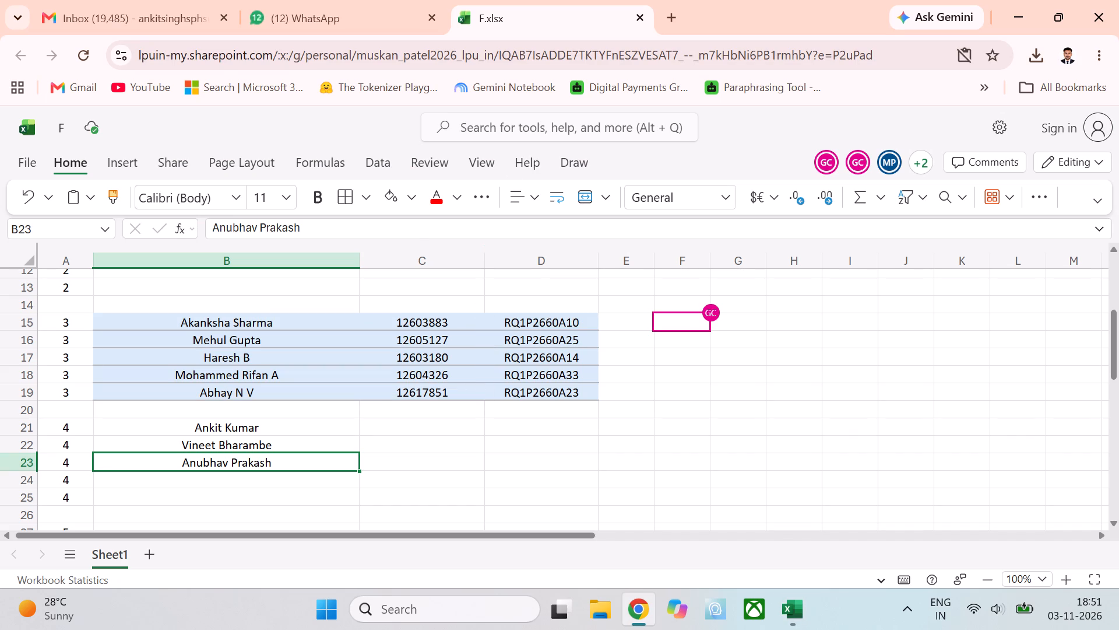
pyautogui.click(250, 481)
pyautogui.hotkey('ctrl', 'v')
# Copy only the text of the fifth Group 4 student name from E22 of the FINM597 workbook into B25 of F.xlsx.
pyautogui.hotkey('alt', 'Tab')
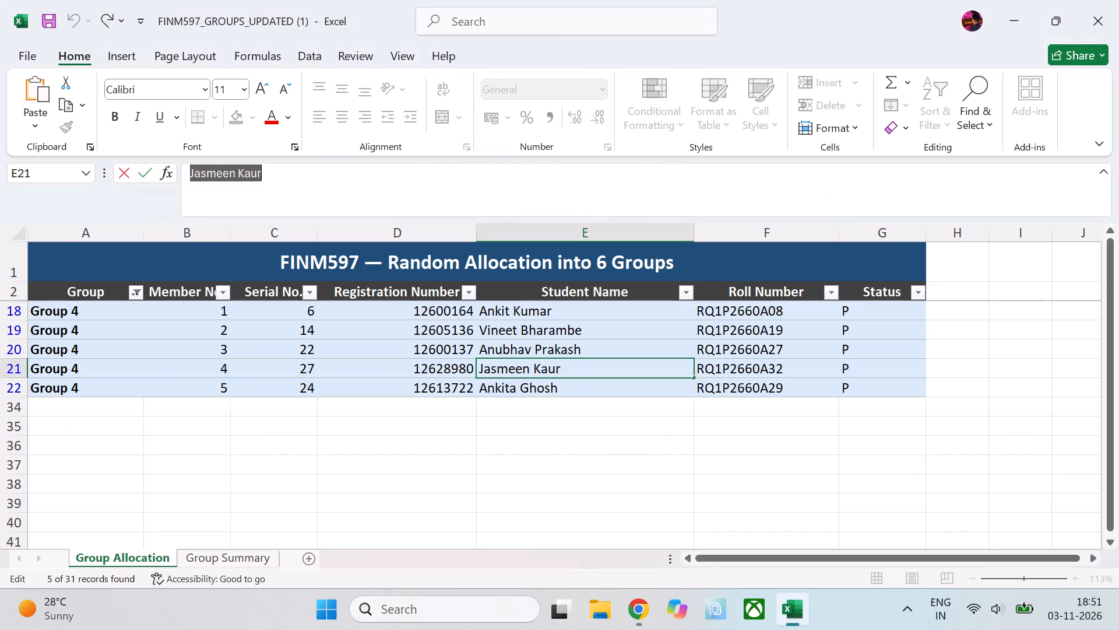
pyautogui.click(548, 385)
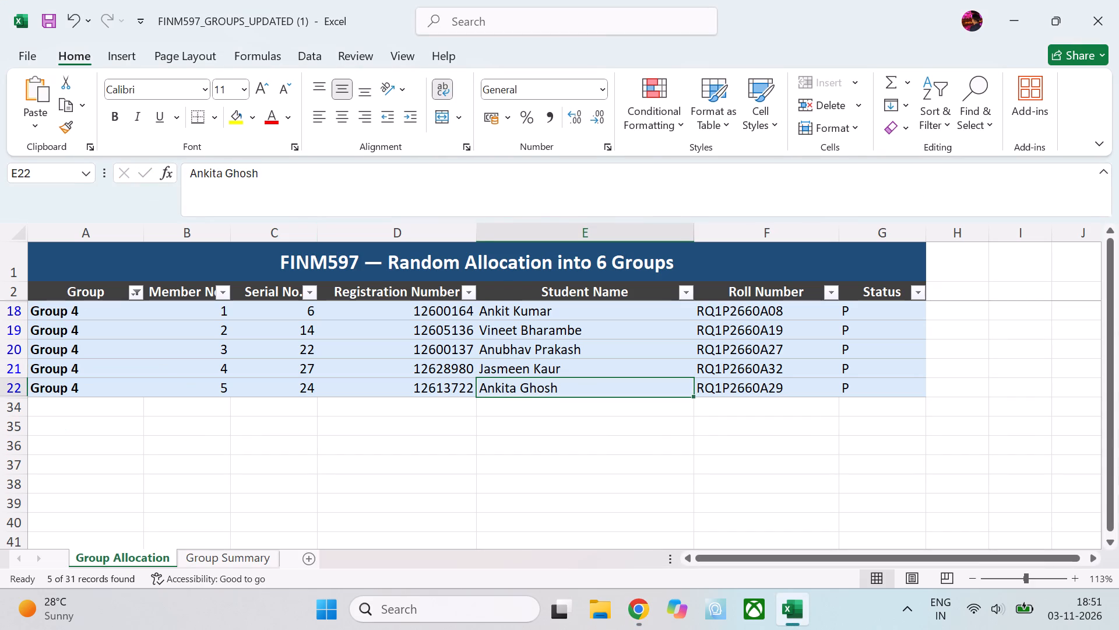
pyautogui.tripleClick(425, 182)
pyautogui.hotkey('ctrl', 'v')
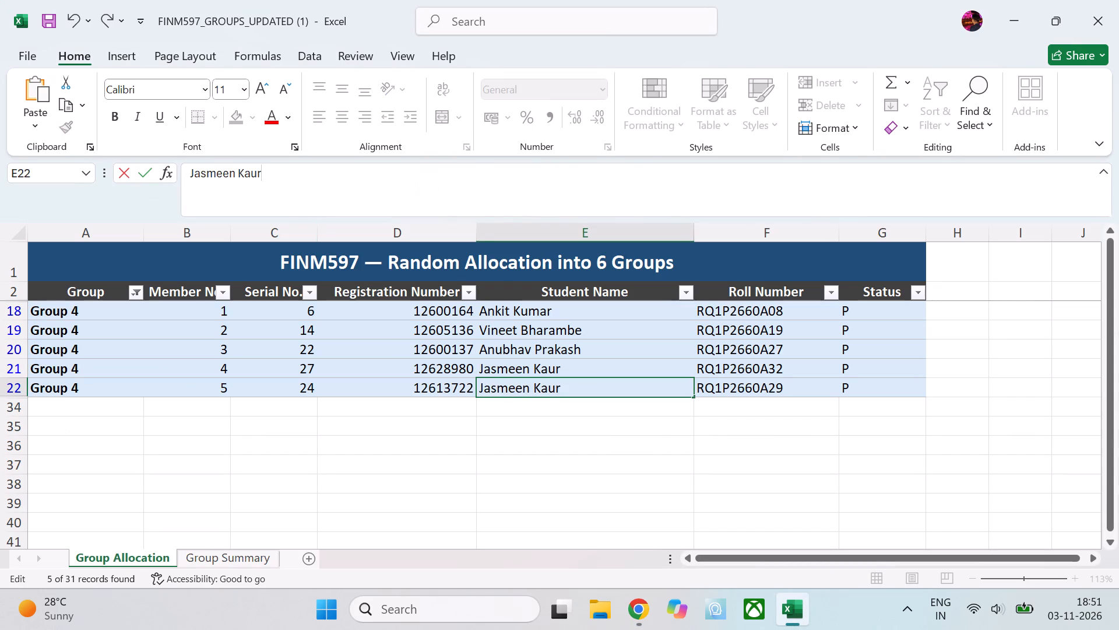
pyautogui.hotkey('ctrl', 'z')
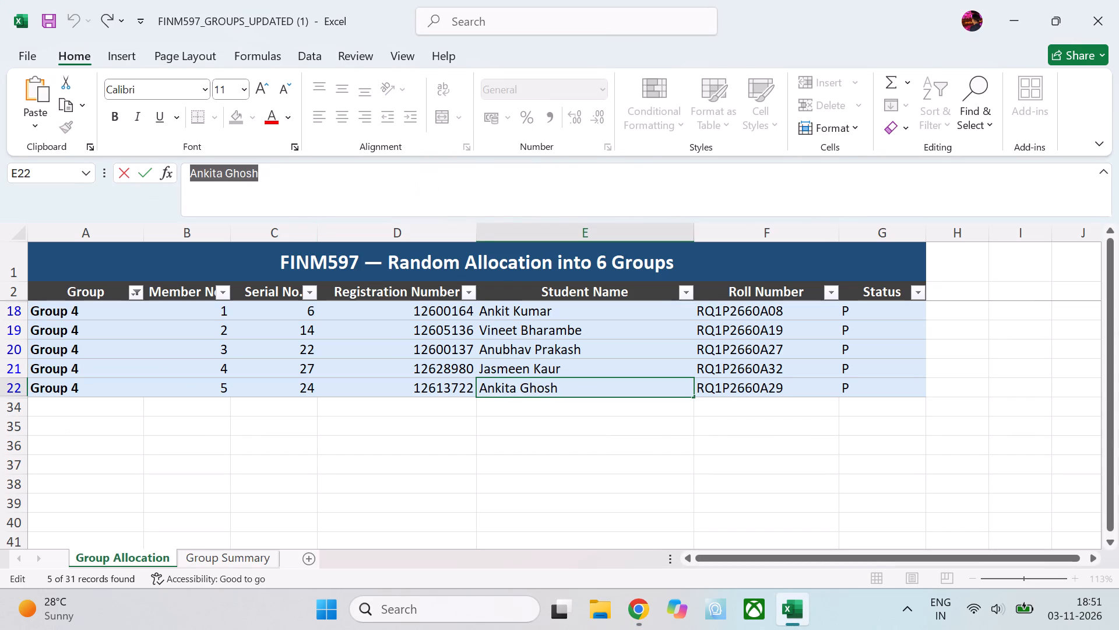
pyautogui.hotkey('ctrl', 'c')
pyautogui.hotkey('alt', 'Tab')
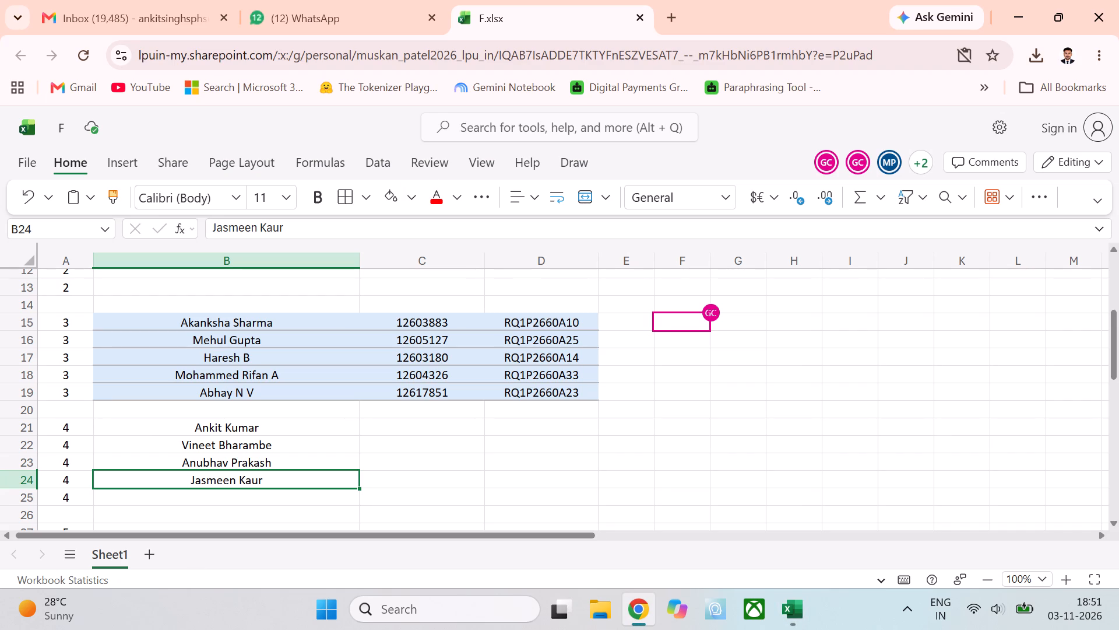
pyautogui.click(249, 498)
pyautogui.hotkey('ctrl', 'v')
# Copy only the text of the first Group 4 roll number from F18 of the FINM597 workbook into D21 of F.xlsx.
pyautogui.click(442, 399)
pyautogui.hscroll(-1, 442, 399)
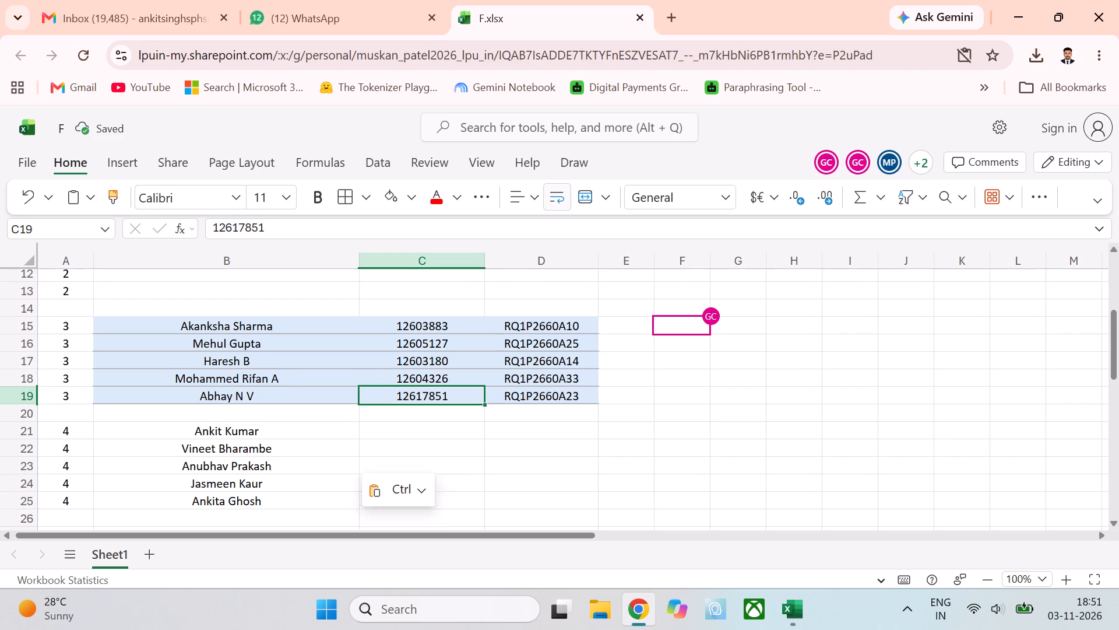
pyautogui.hscroll(-1, 442, 399)
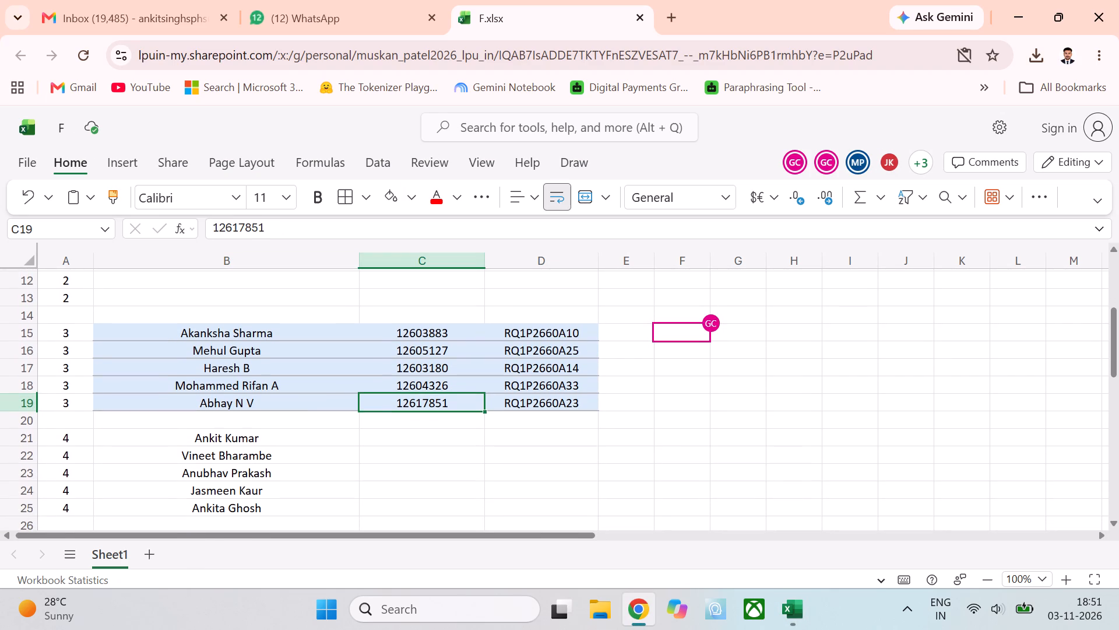
pyautogui.click(403, 433)
pyautogui.hotkey('alt', 'Tab')
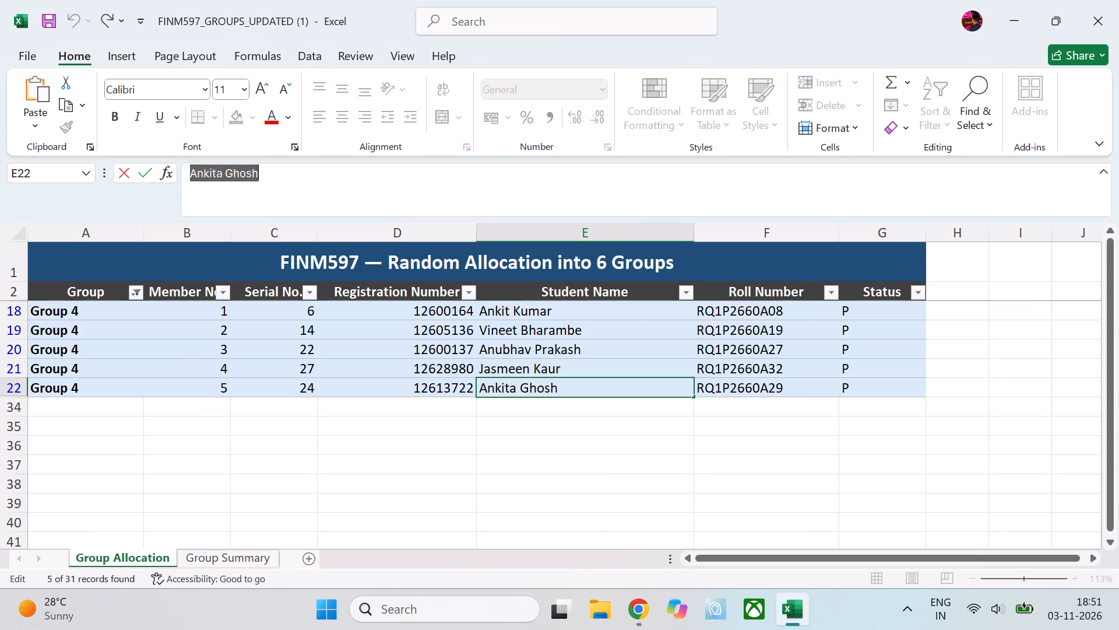
pyautogui.click(749, 313)
pyautogui.tripleClick(631, 177)
pyautogui.hotkey('ctrl', 'c')
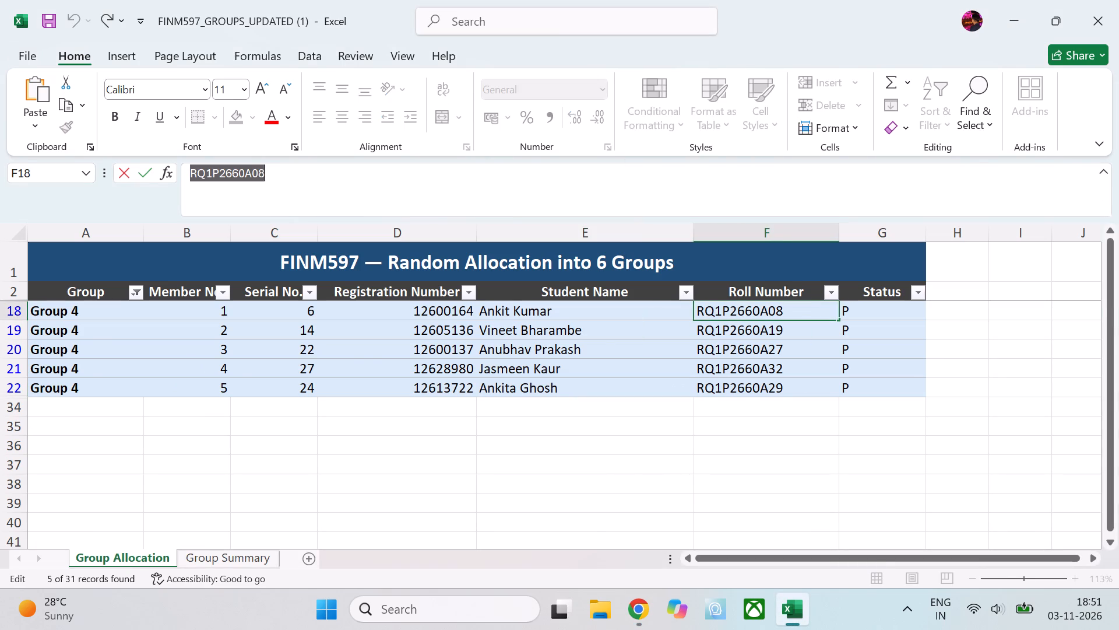
pyautogui.hotkey('alt', 'Tab')
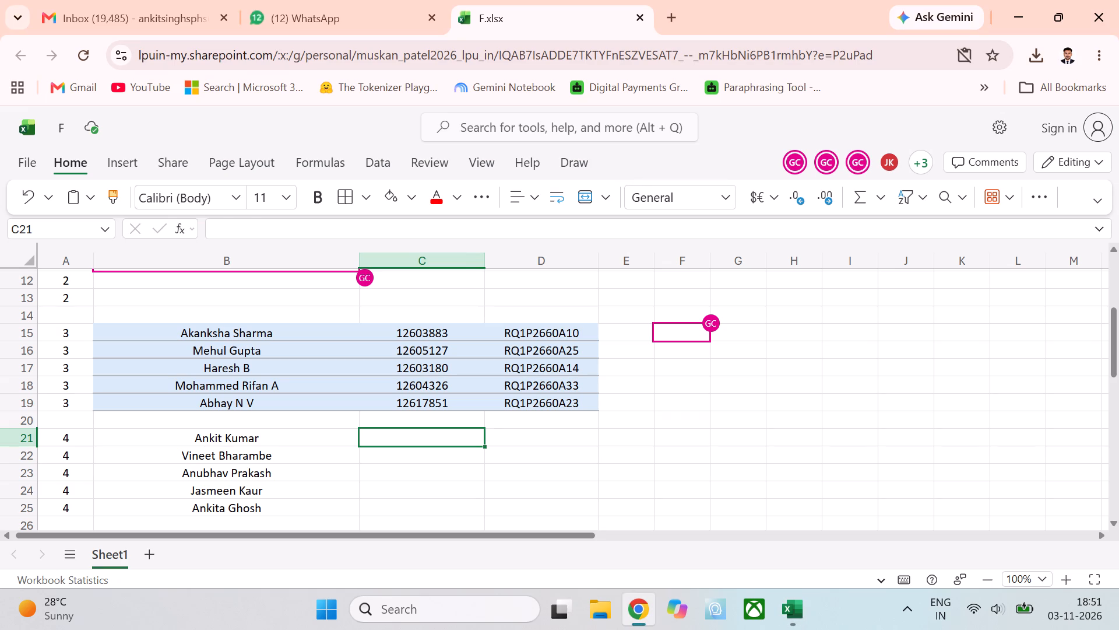
pyautogui.click(542, 442)
pyautogui.hotkey('ctrl', 'v')
# Copy only the text of the second Group 4 roll number from F19 of the FINM597 workbook into D22 of F.xlsx.
pyautogui.hotkey('alt', 'Tab')
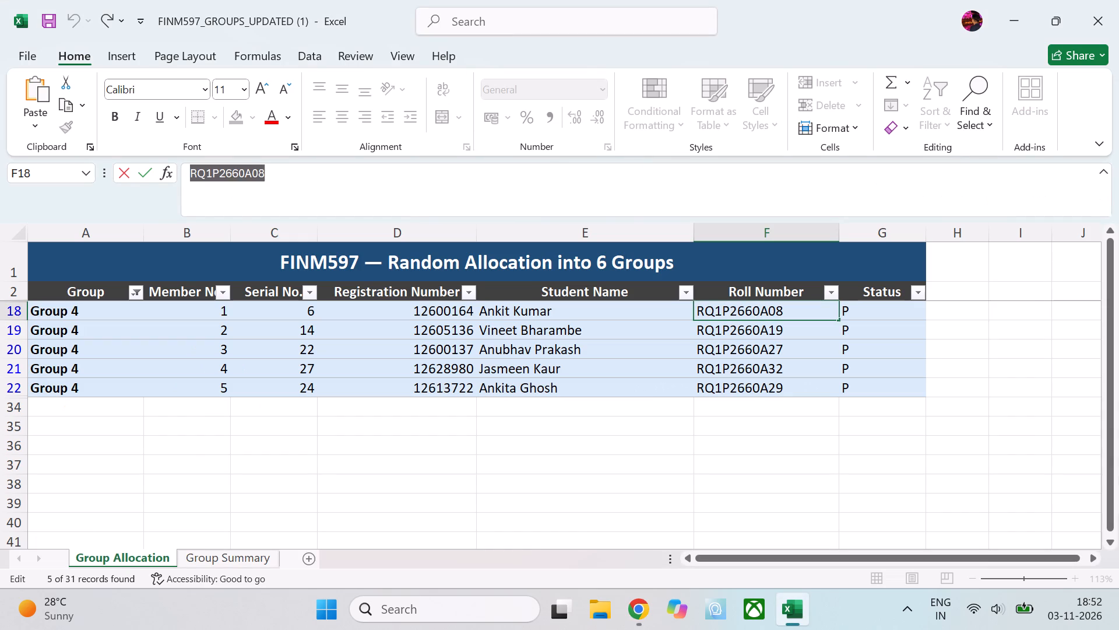
pyautogui.click(752, 328)
pyautogui.tripleClick(620, 170)
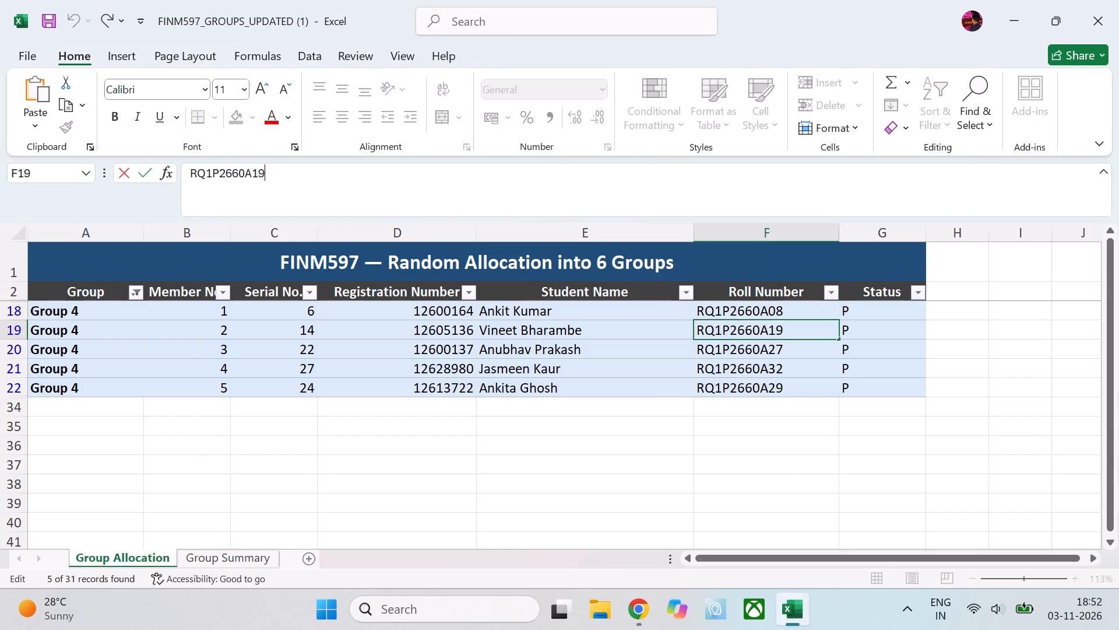
pyautogui.hotkey('ctrl', 'c')
pyautogui.hotkey('alt', 'Tab')
pyautogui.click(561, 455)
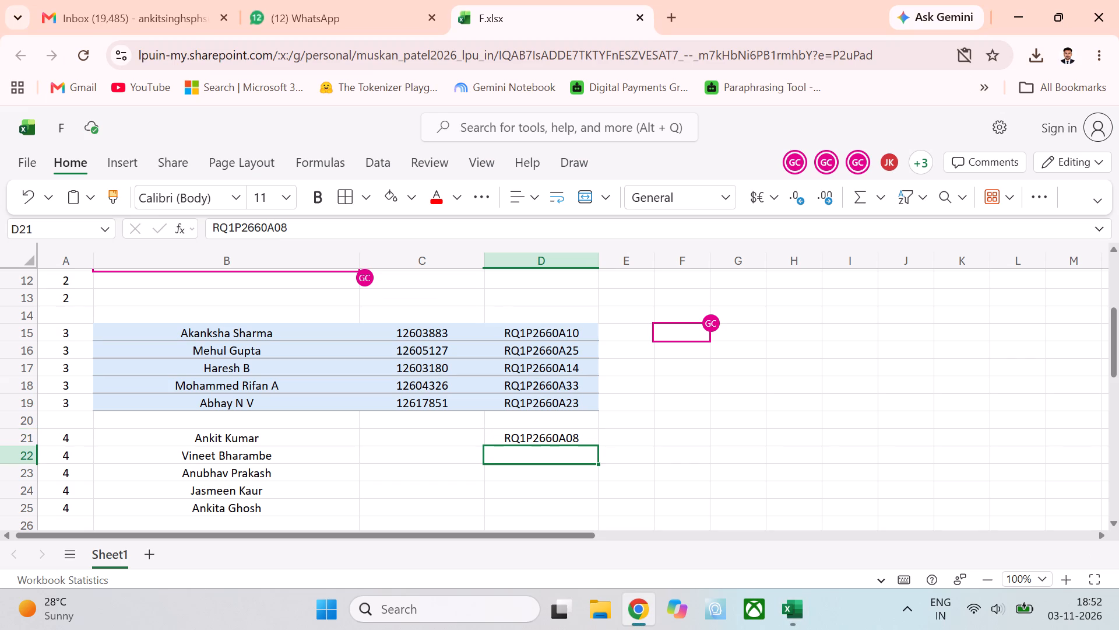
pyautogui.hotkey('ctrl', 'v')
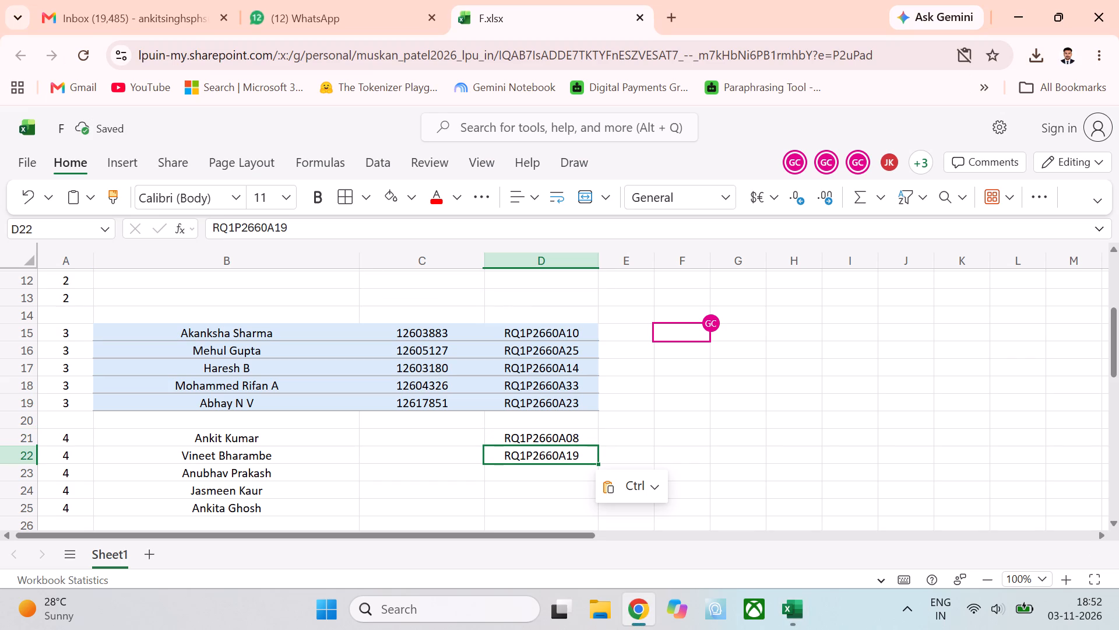
# Copy only the text of the third Group 4 roll number from F20 of the FINM597 workbook into D23 of F.xlsx.
pyautogui.hotkey('alt', 'Tab')
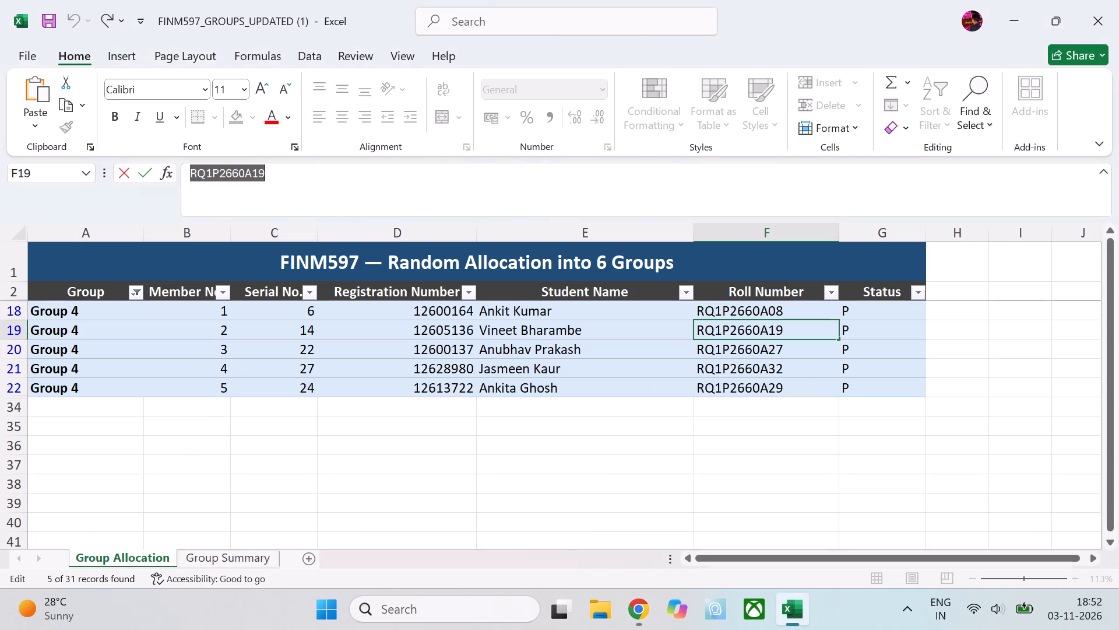
pyautogui.click(723, 345)
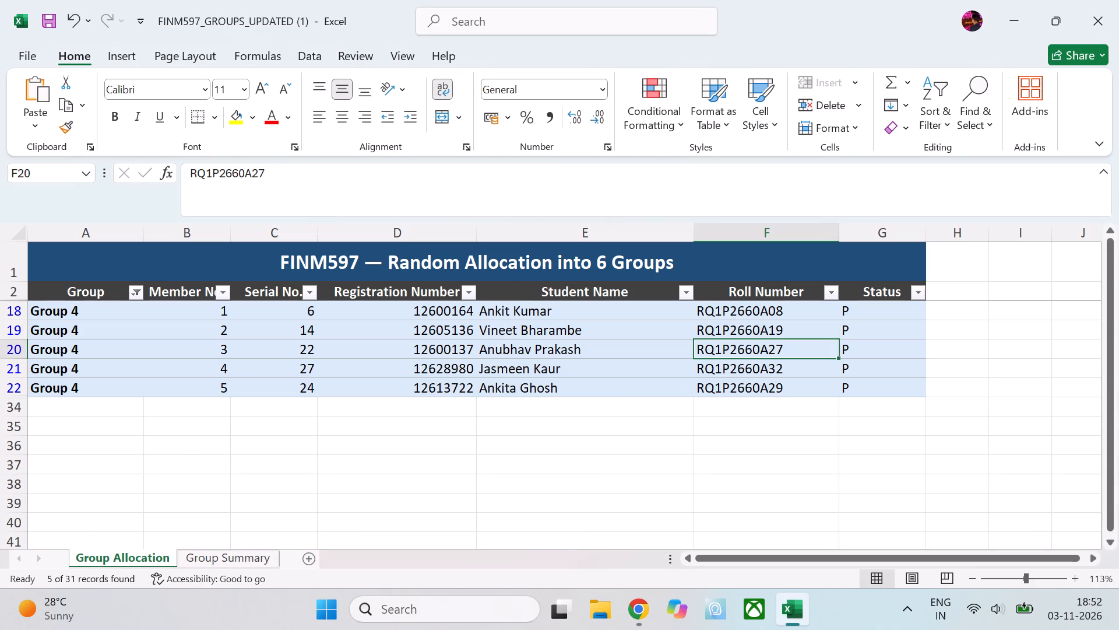
pyautogui.tripleClick(571, 170)
pyautogui.hotkey('ctrl', 'c')
pyautogui.press('Tab')
pyautogui.hotkey('alt', 'Tab')
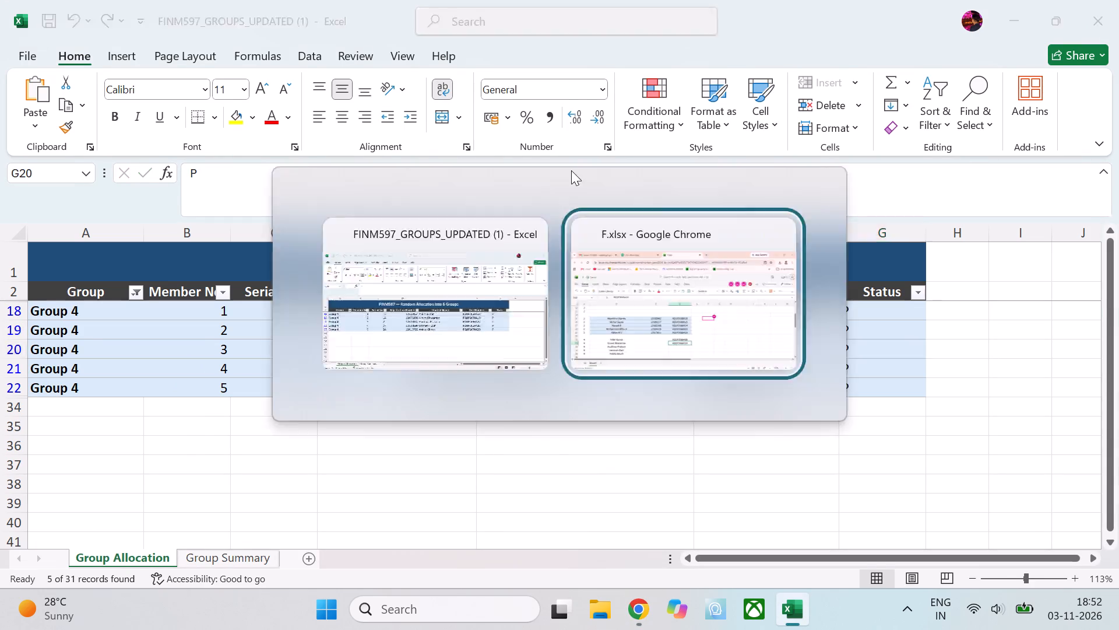
pyautogui.click(520, 474)
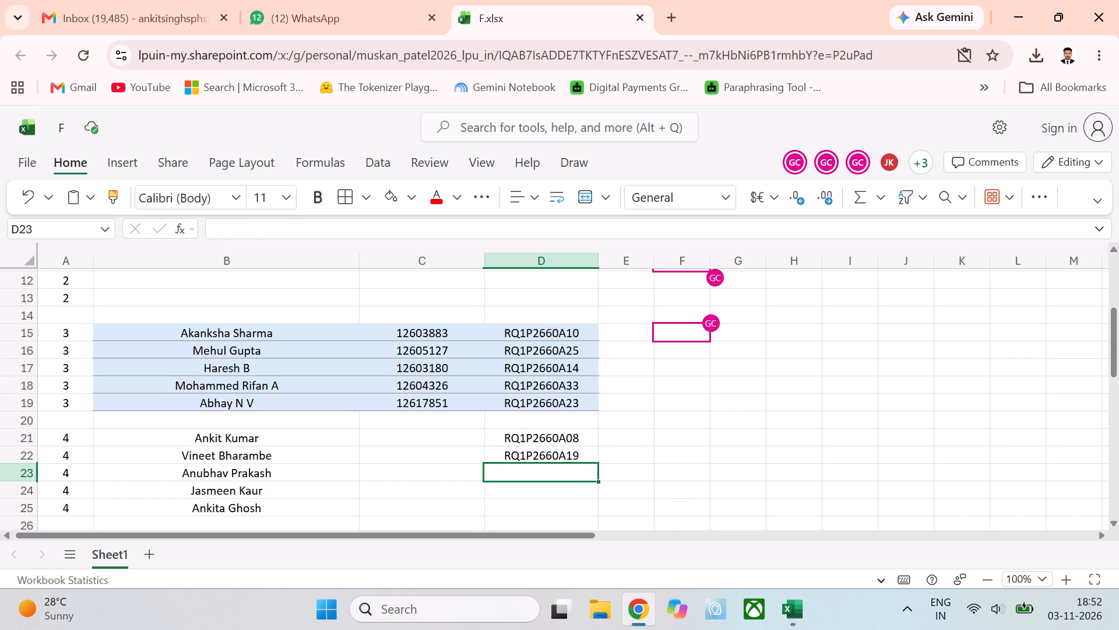
pyautogui.hotkey('ctrl', 'v')
# Copy only the text of the fourth Group 4 roll number from F21 of the FINM597 workbook into D24 of F.xlsx.
pyautogui.hotkey('alt', 'Tab')
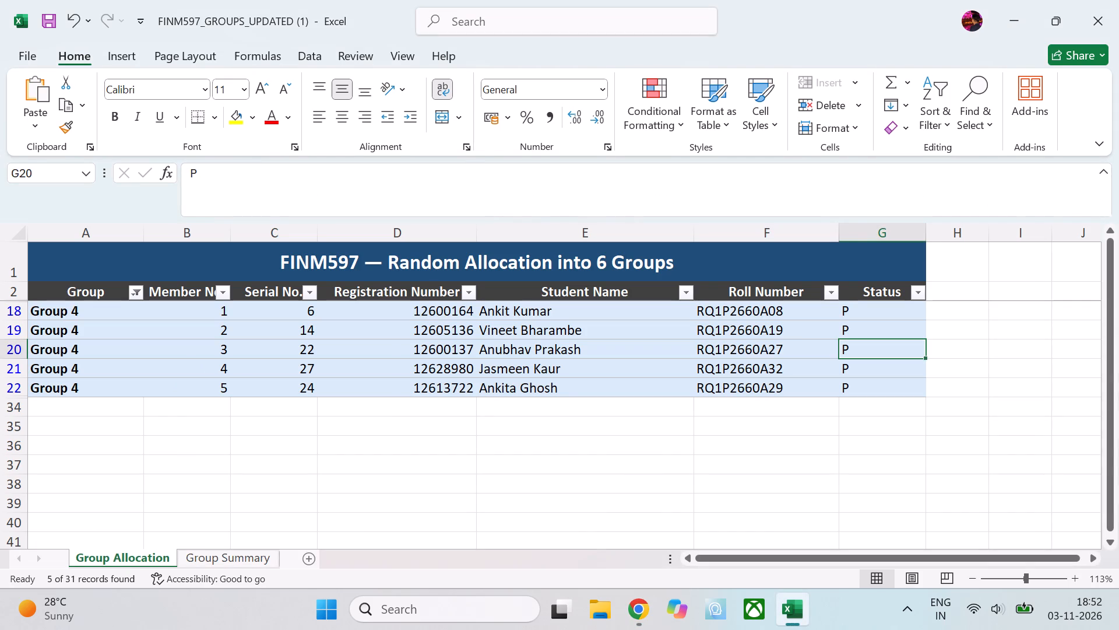
pyautogui.click(727, 364)
pyautogui.tripleClick(562, 183)
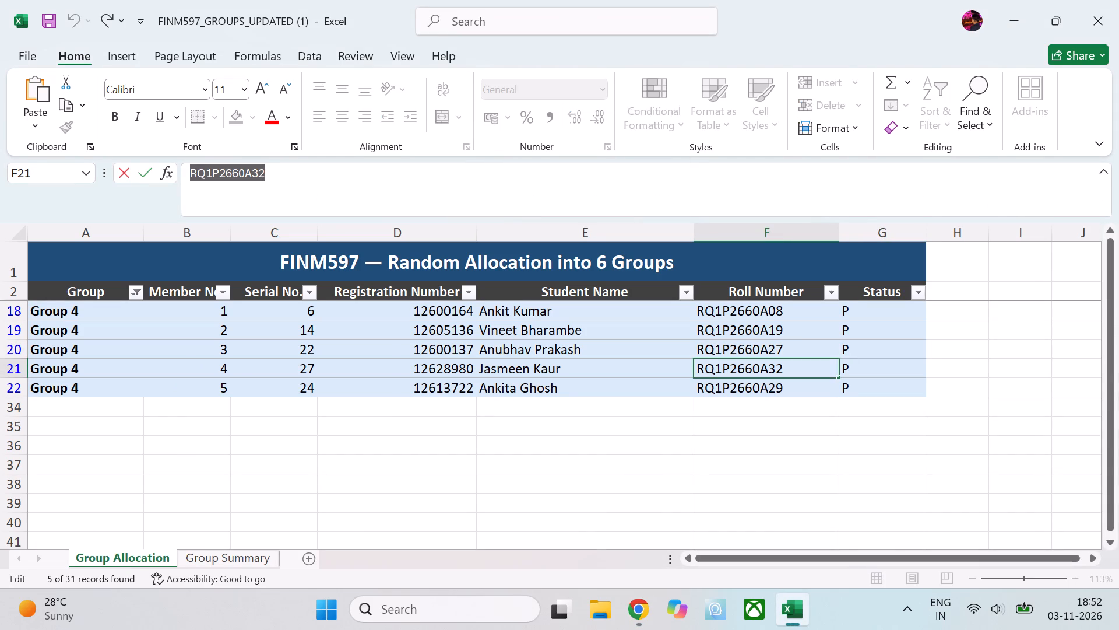
pyautogui.hotkey('ctrl', 'c')
pyautogui.hotkey('alt', 'Tab')
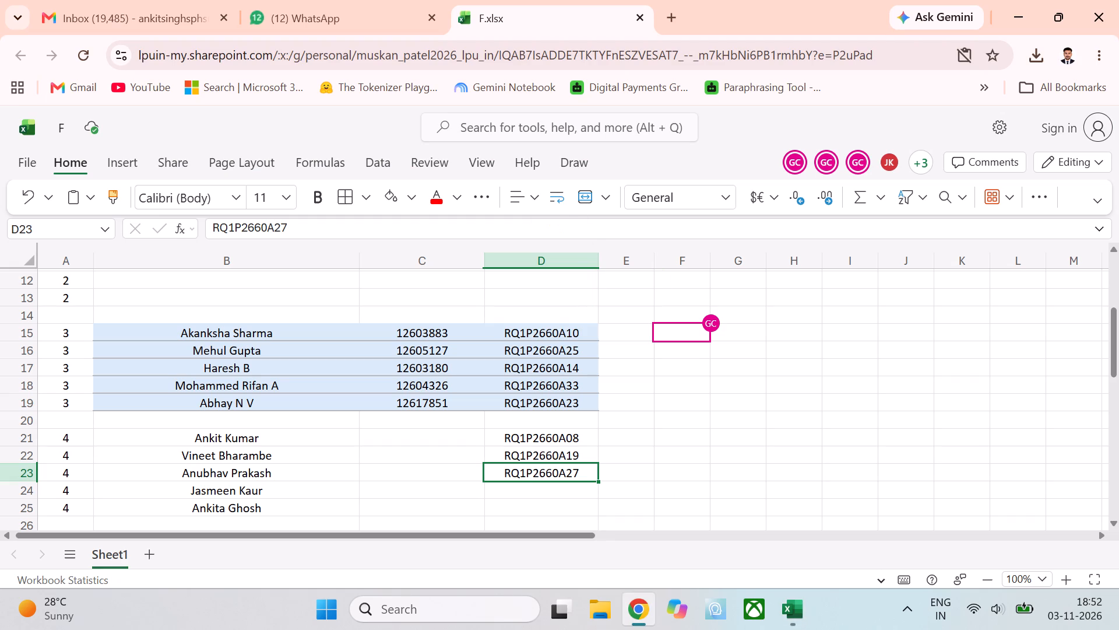
pyautogui.click(502, 492)
pyautogui.hotkey('ctrl', 'c')
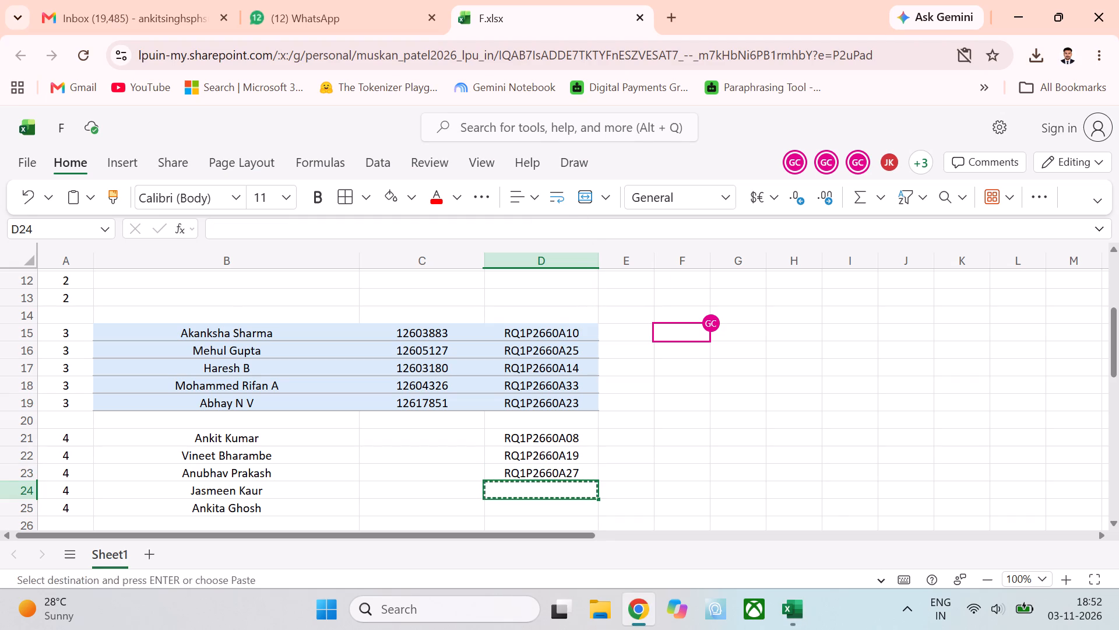
pyautogui.hotkey('alt', 'Tab')
pyautogui.hotkey('alt', 'Tab')
pyautogui.doubleClick(502, 492)
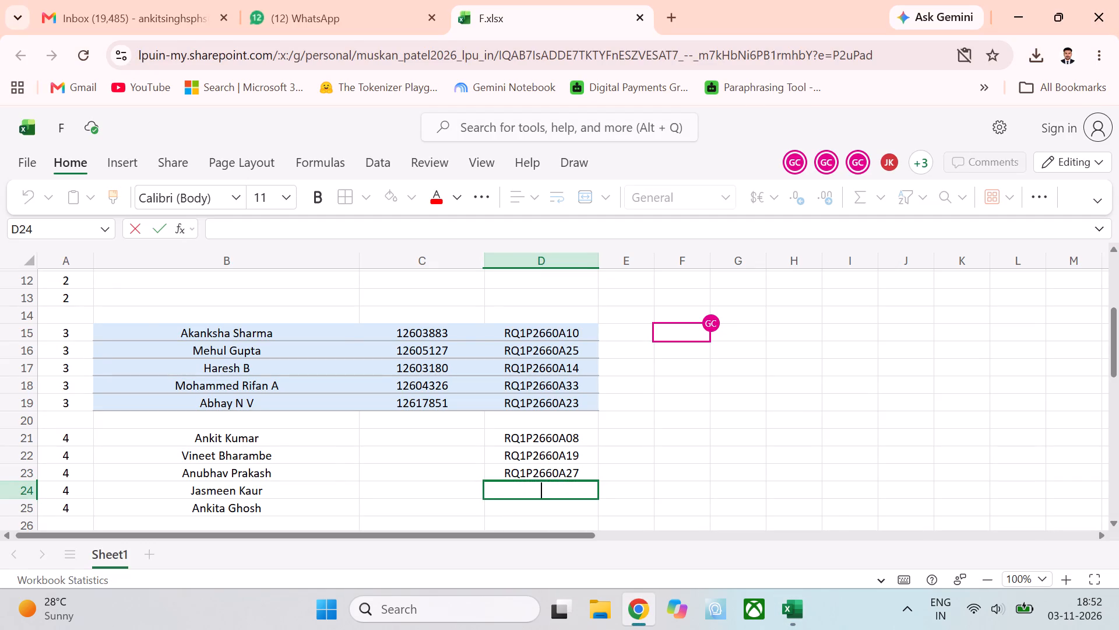
pyautogui.hotkey('alt', 'Tab')
pyautogui.hotkey('ctrl', 'c')
pyautogui.hotkey('alt', 'Tab')
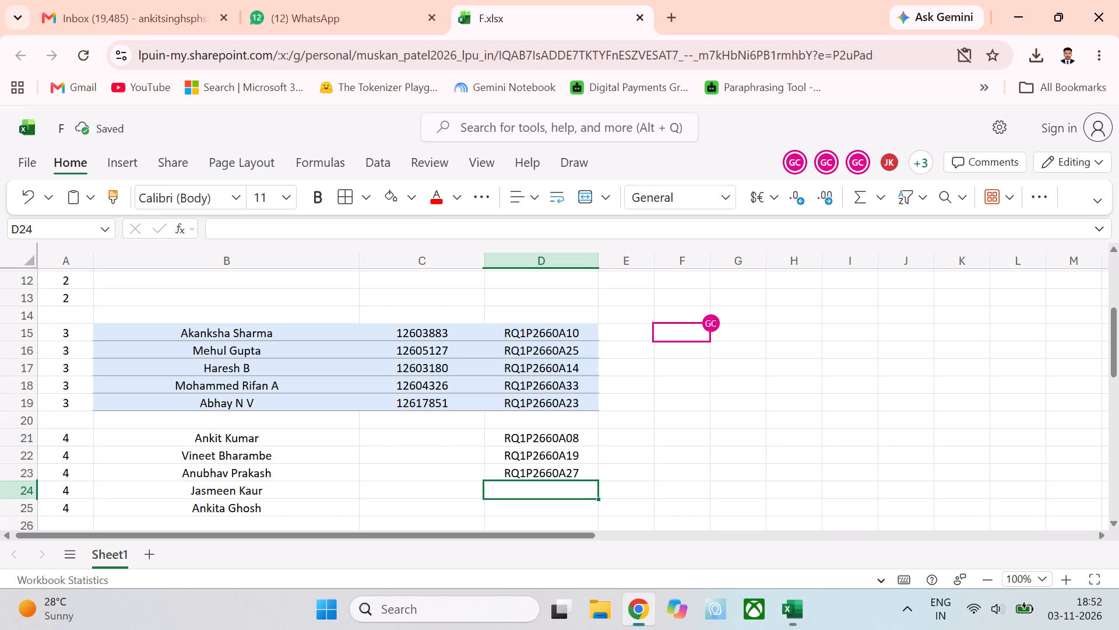
pyautogui.hotkey('ctrl', 'v')
# Copy only the text of the fifth Group 4 roll number from F22 of the FINM597 workbook into D25 of F.xlsx.
pyautogui.click(510, 513)
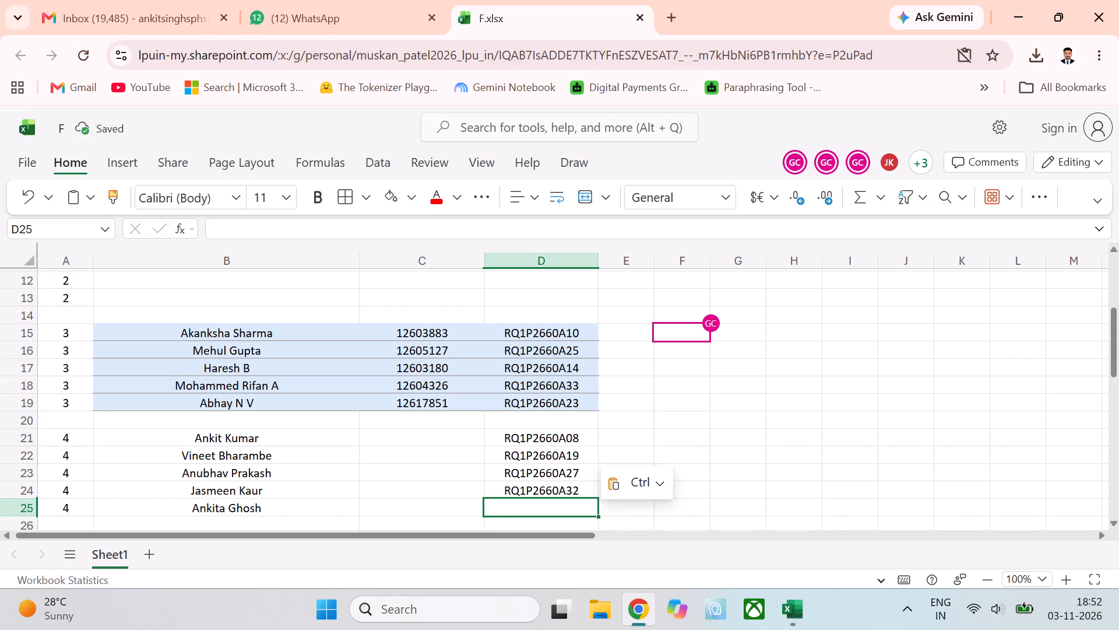
pyautogui.hotkey('alt', 'Tab')
pyautogui.click(745, 389)
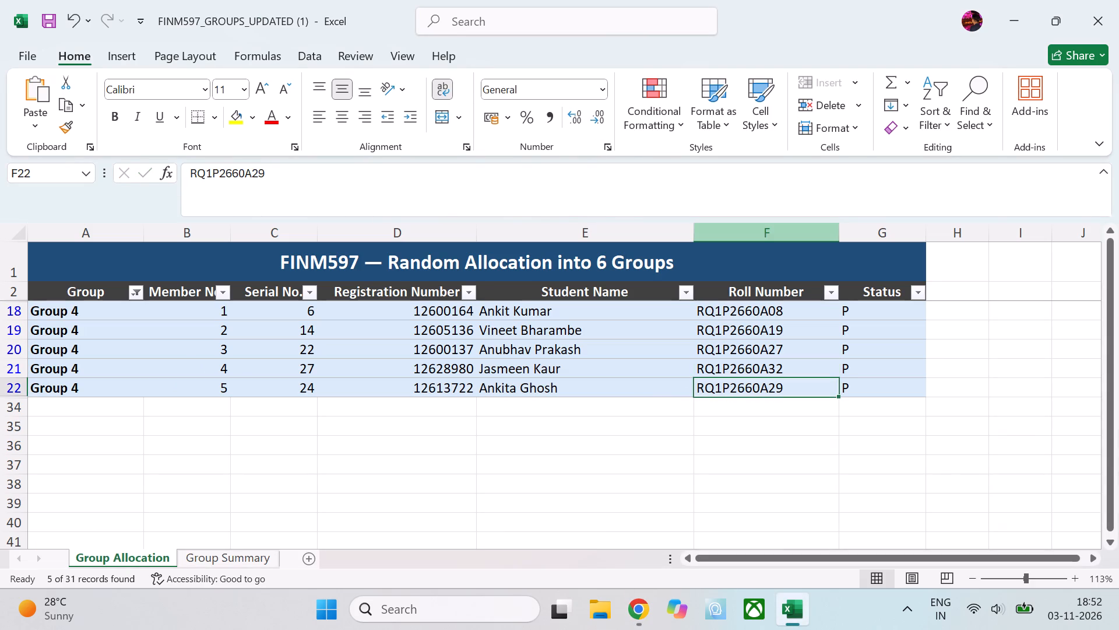
pyautogui.tripleClick(551, 185)
pyautogui.hotkey('ctrl', 'c')
pyautogui.hotkey('alt', 'Tab')
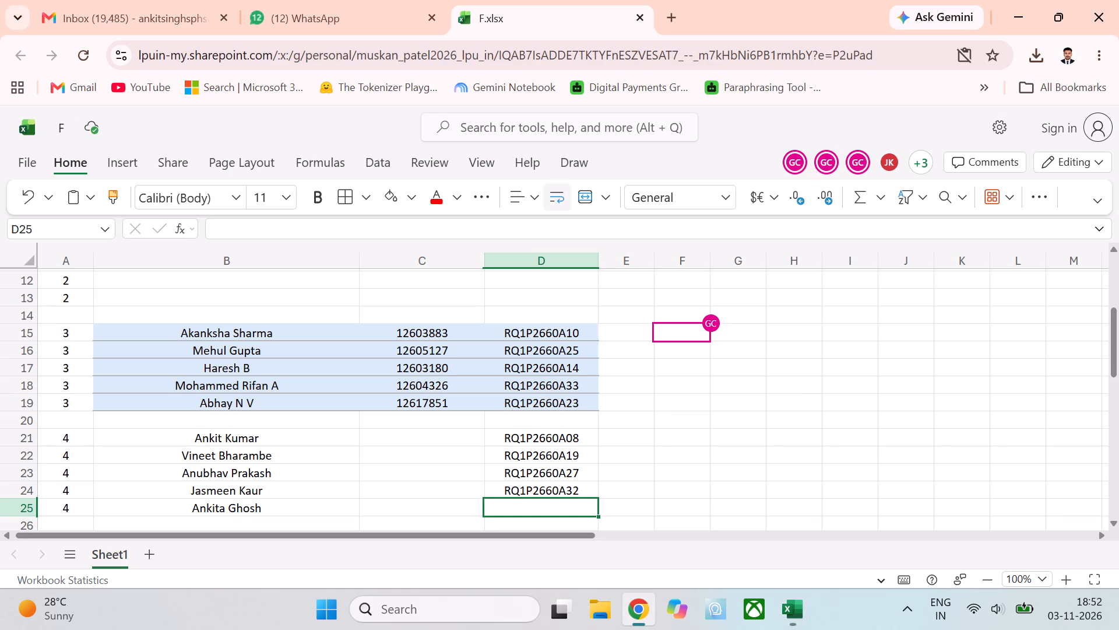
pyautogui.hotkey('ctrl', 'v')
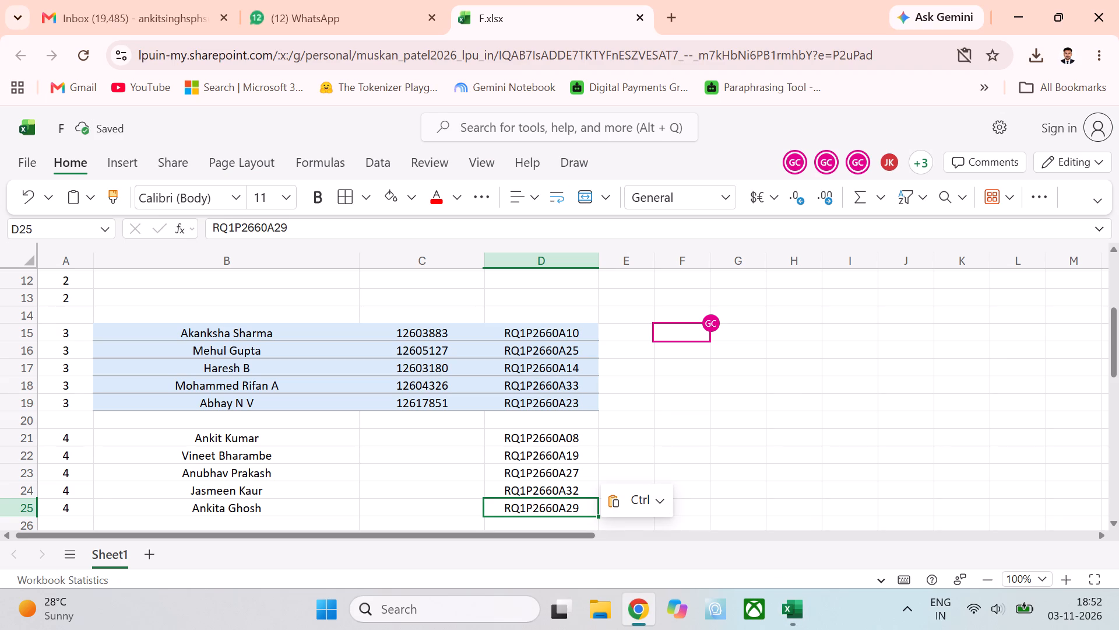
# Copy the whole cell D18 with the first Group 4 registration number from the FINM597 workbook into C21 of F.xlsx.
pyautogui.click(451, 437)
pyautogui.hotkey('alt', 'Tab')
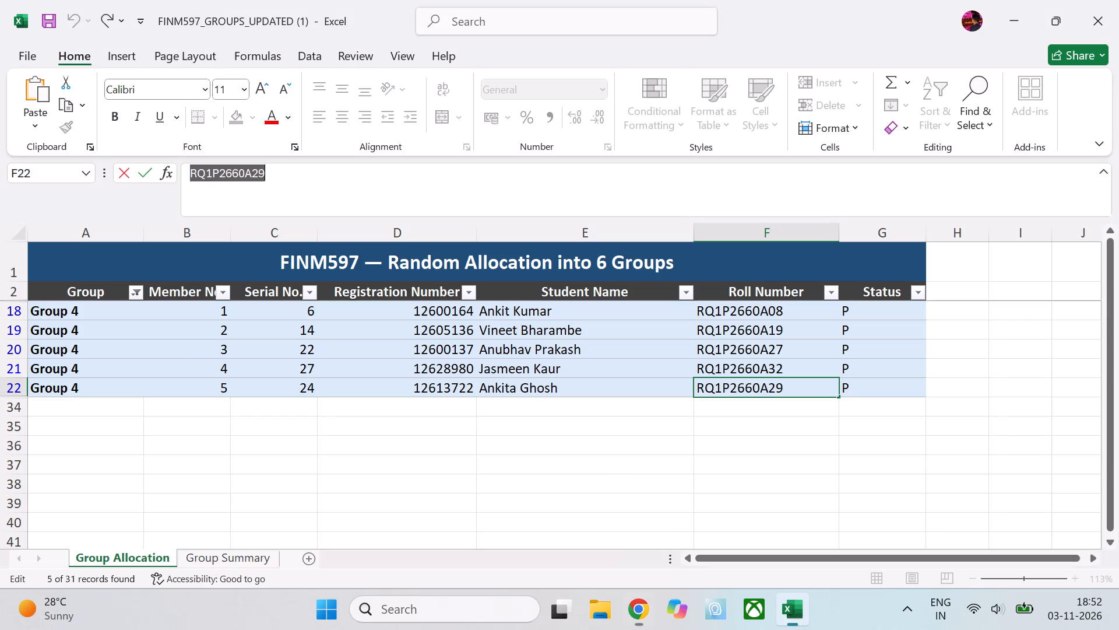
pyautogui.click(432, 307)
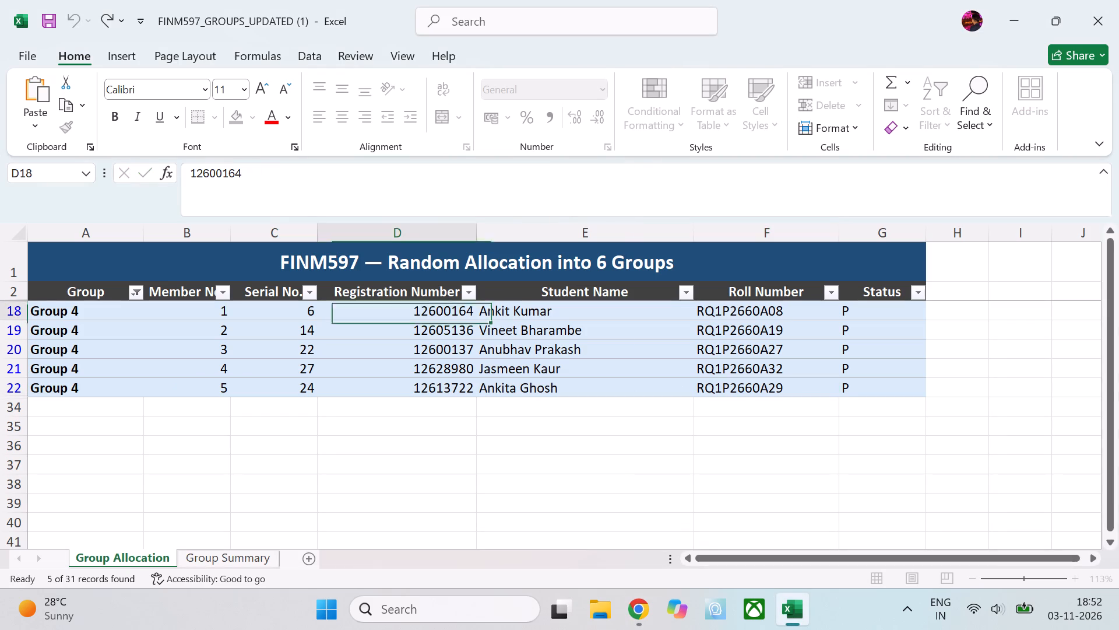
pyautogui.hotkey('ctrl', 'c')
pyautogui.hotkey('alt', 'Tab')
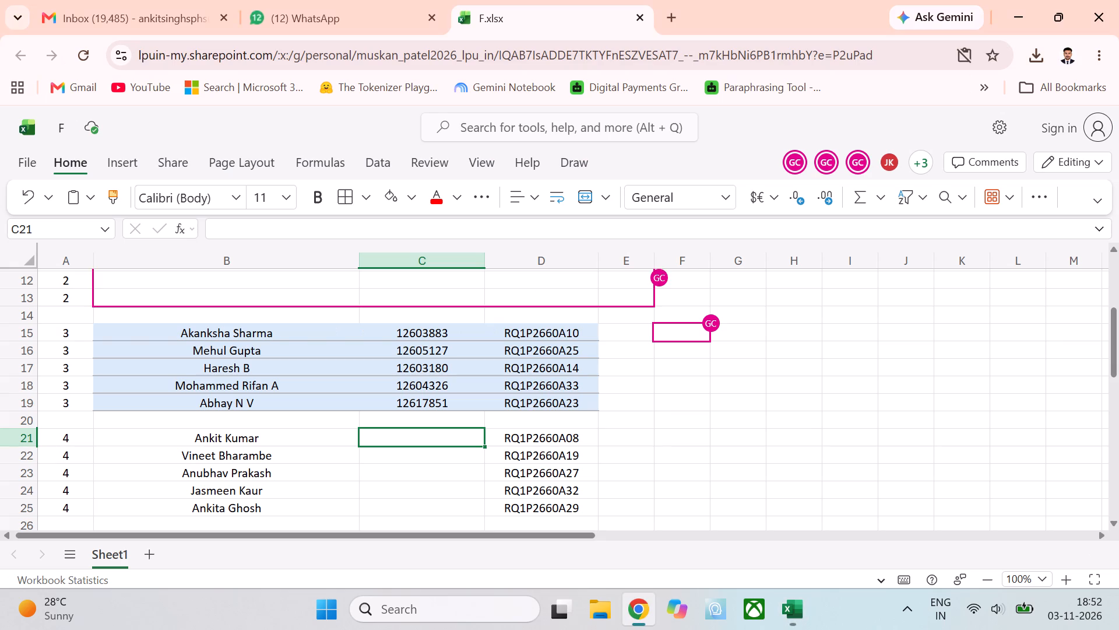
pyautogui.hotkey('ctrl', 'v')
pyautogui.hotkey('alt', 'Tab')
pyautogui.hotkey('alt', 'Tab')
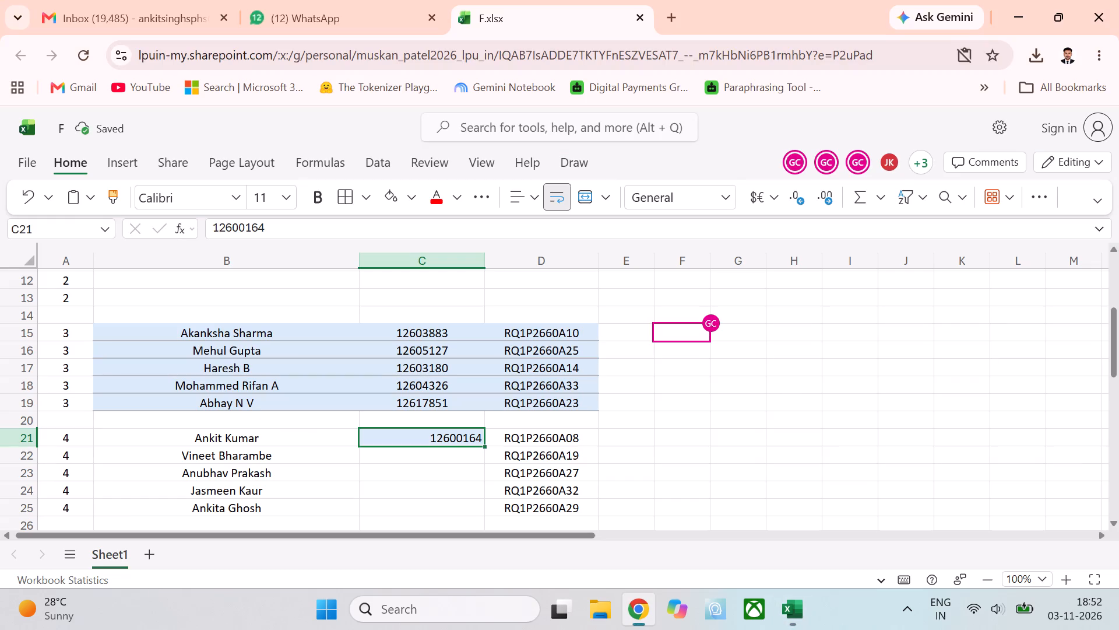
# Undo the whole-cell paste in C21 and copy only the text of D18 from the FINM597 workbook into C21.
pyautogui.hotkey('ctrl', 'z')
pyautogui.hotkey('alt', 'Tab')
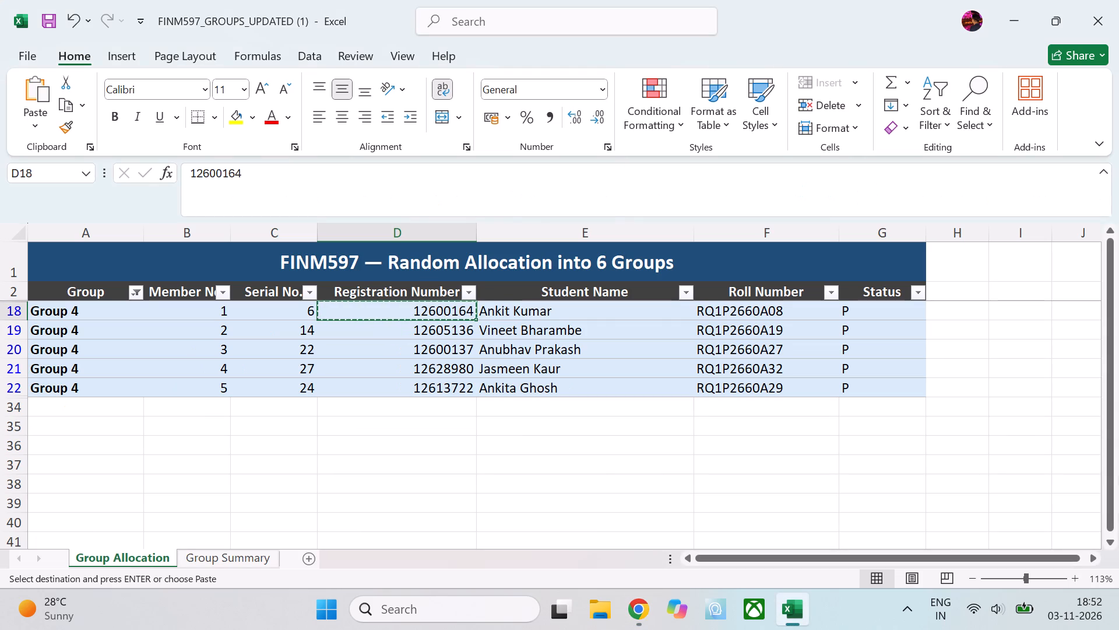
pyautogui.tripleClick(294, 182)
pyautogui.click(294, 182)
pyautogui.hotkey('ctrl', 'c')
pyautogui.hotkey('alt', 'Tab')
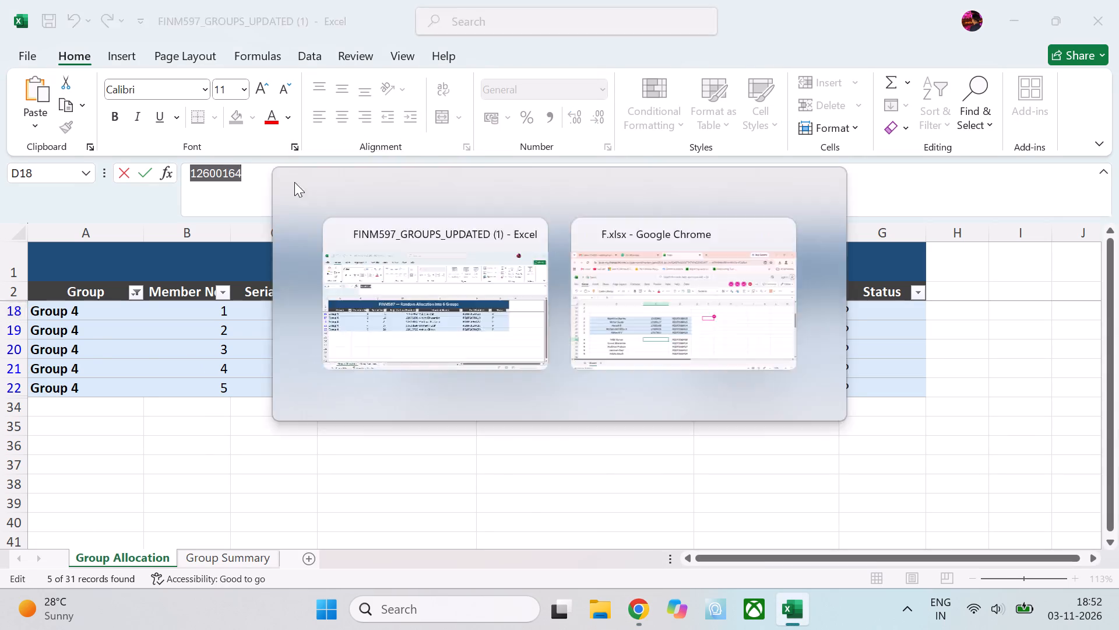
pyautogui.hotkey('ctrl', 'v')
# Copy only the text of the second Group 4 registration number from D19 of the FINM597 workbook into C22 of F.xlsx.
pyautogui.hotkey('alt', 'Tab')
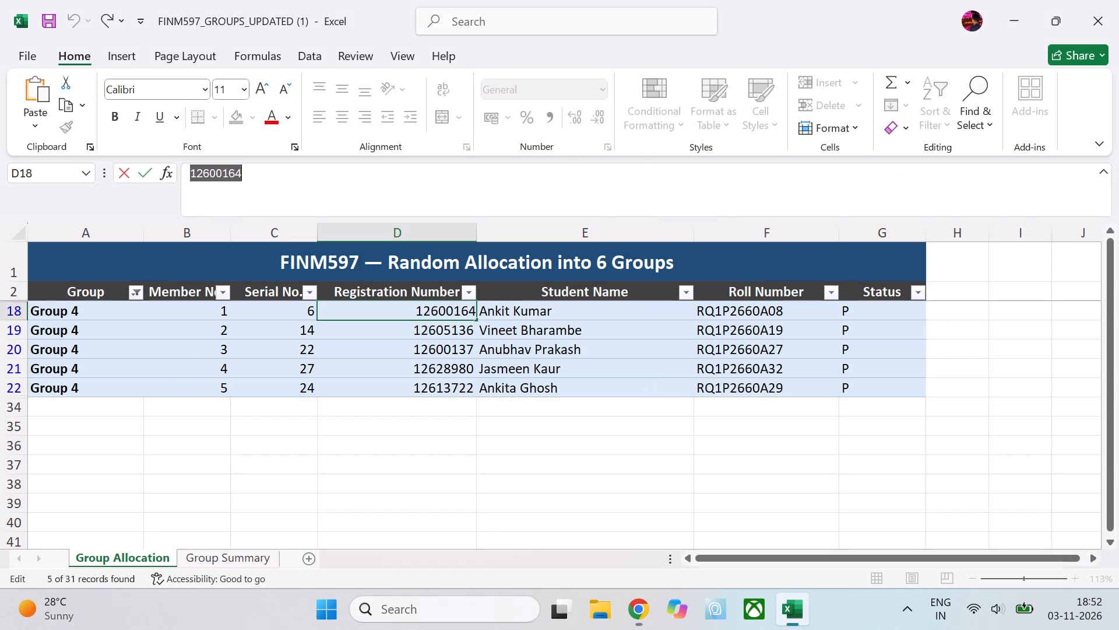
pyautogui.press('Down')
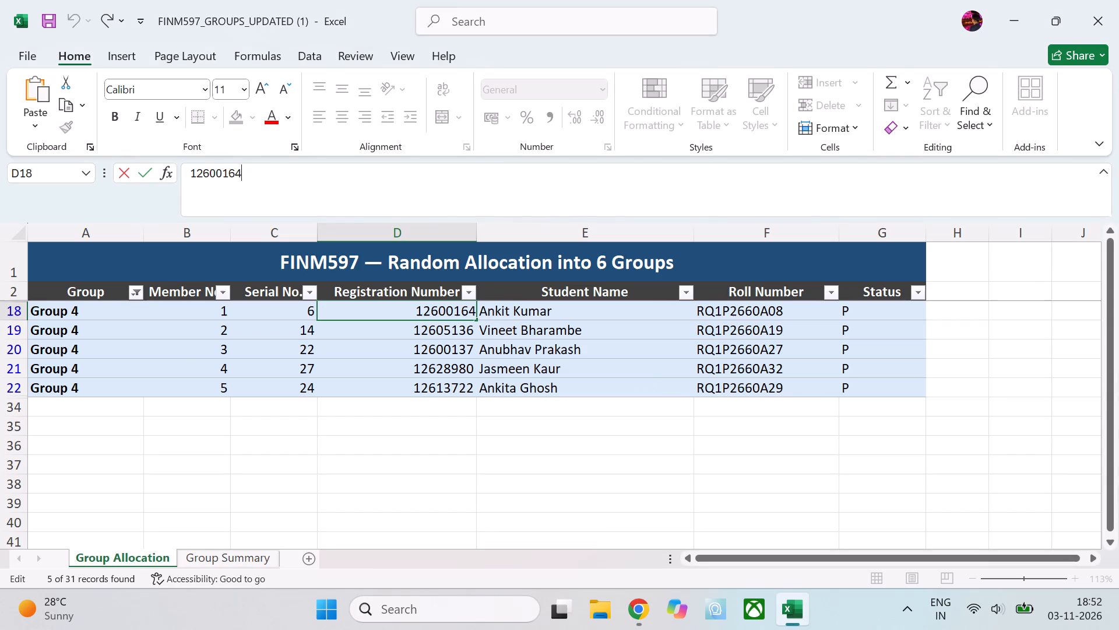
pyautogui.click(448, 327)
pyautogui.tripleClick(358, 176)
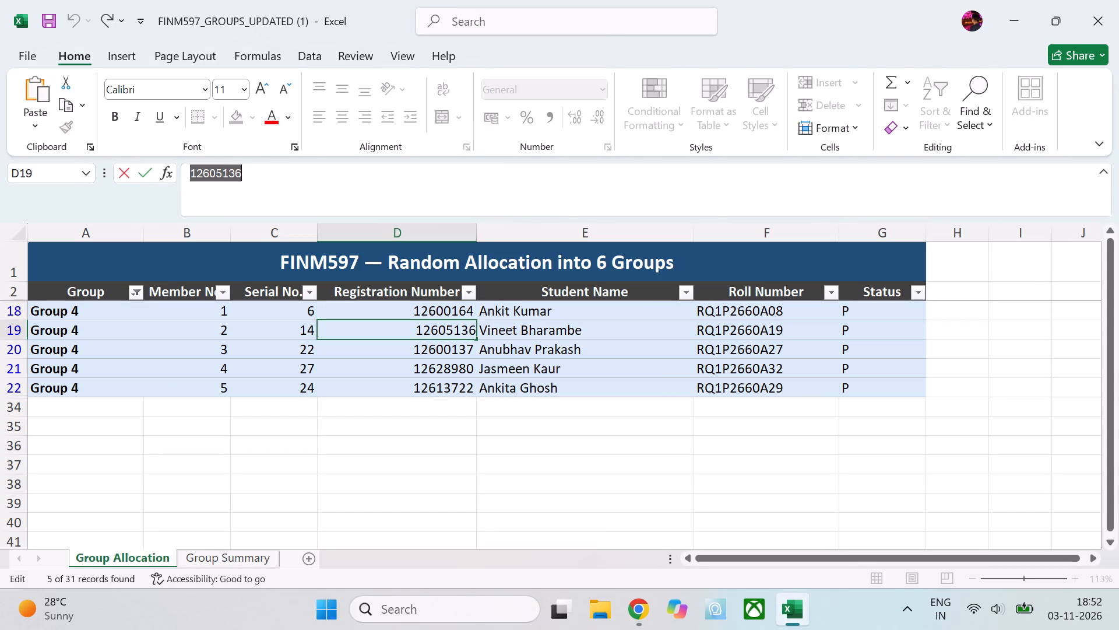
pyautogui.hotkey('ctrl', 'c')
pyautogui.hotkey('alt', 'Tab')
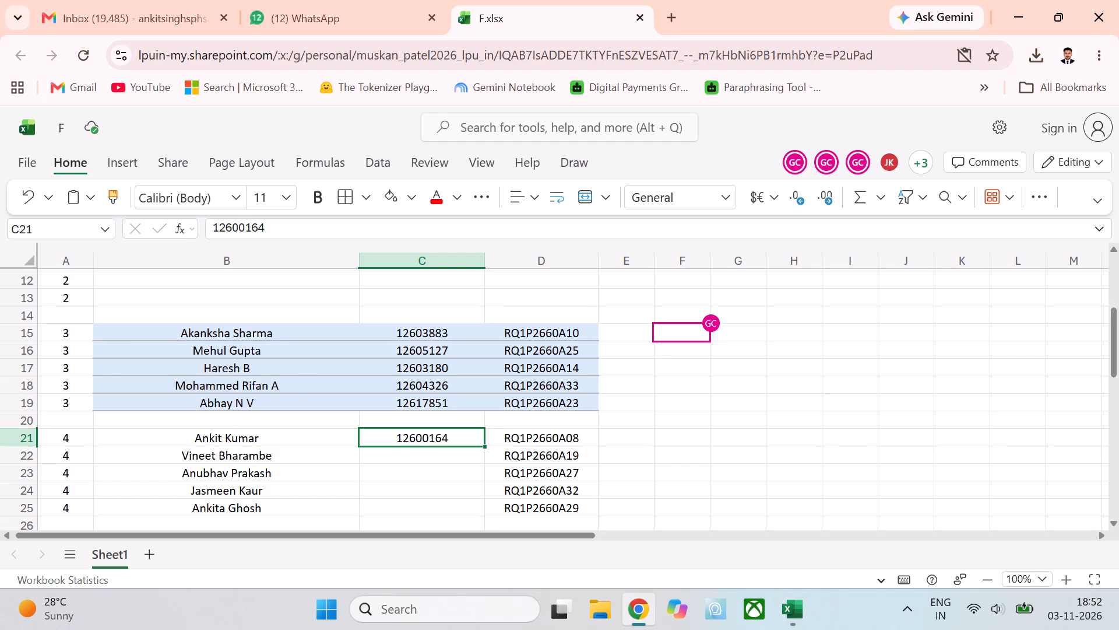
pyautogui.click(446, 457)
pyautogui.hotkey('ctrl', 'v')
# Copy only the text of the third Group 4 registration number from D20 of the FINM597 workbook into C23 of F.xlsx.
pyautogui.hotkey('alt', 'Tab')
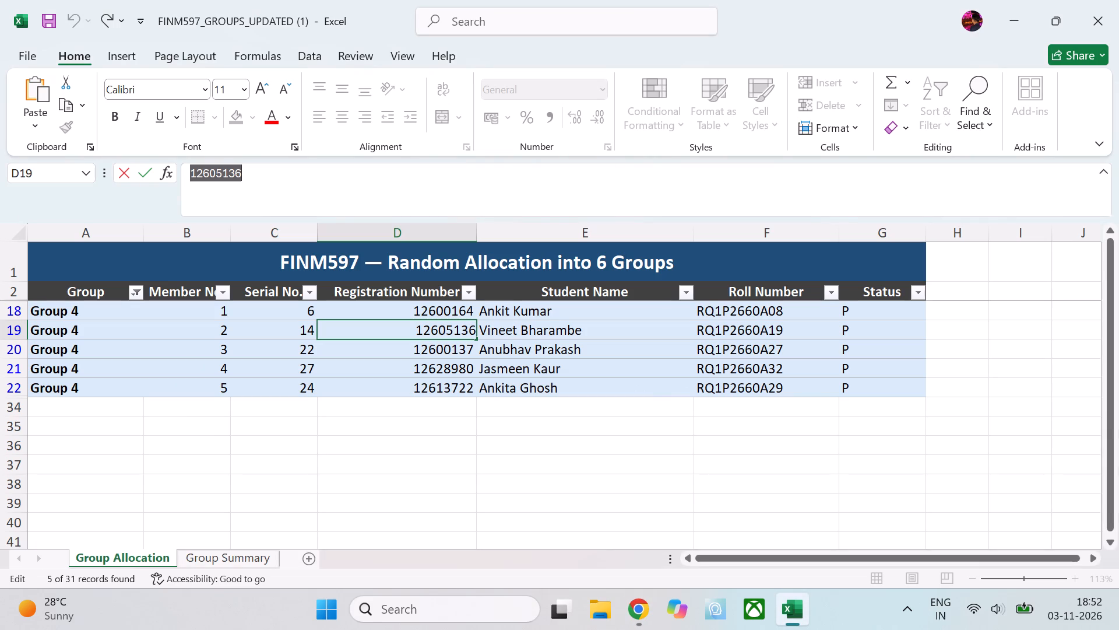
pyautogui.click(437, 356)
pyautogui.tripleClick(438, 177)
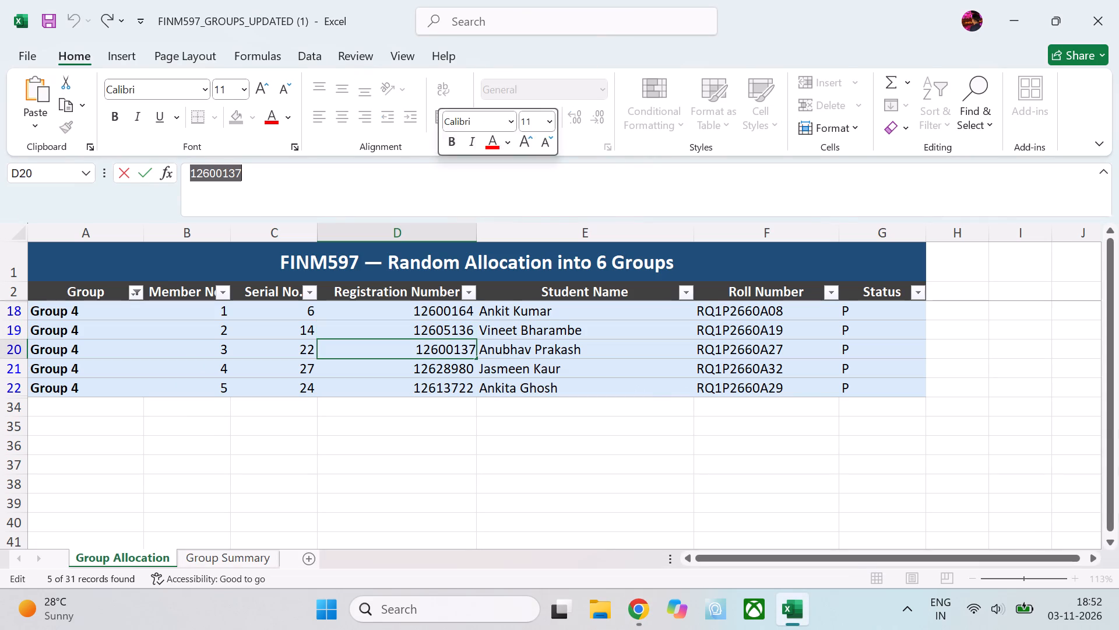
pyautogui.hotkey('ctrl', 'c')
pyautogui.hotkey('alt', 'Tab')
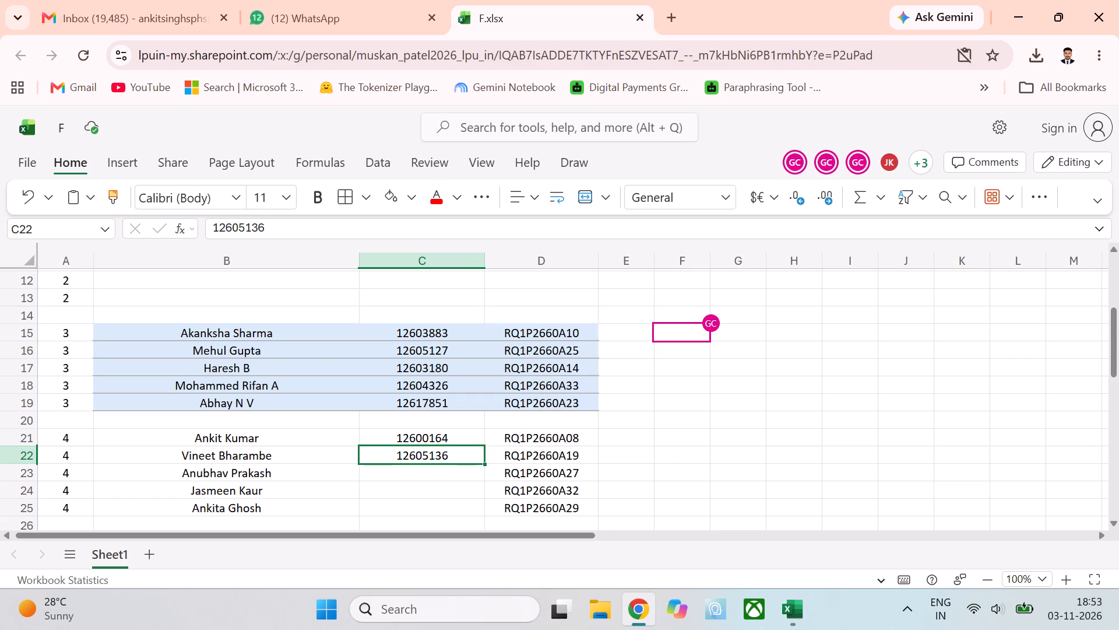
pyautogui.click(418, 473)
pyautogui.hotkey('ctrl', 'v')
# Copy only the text of the fourth Group 4 registration number from D21 of the FINM597 workbook into C24 of F.xlsx.
pyautogui.hotkey('alt', 'Tab')
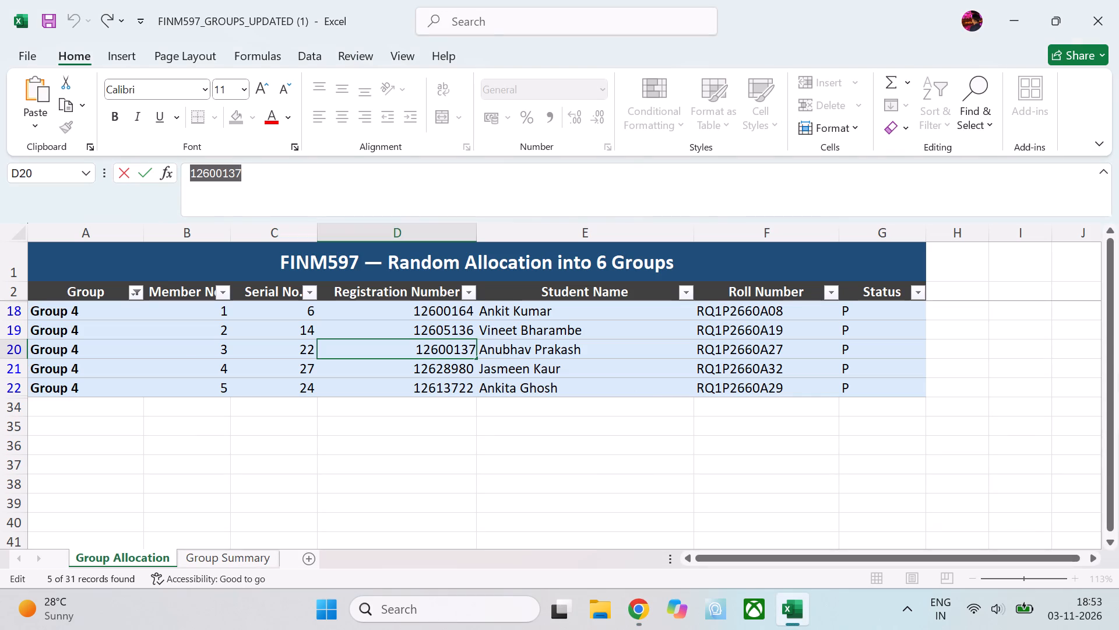
pyautogui.click(420, 370)
pyautogui.tripleClick(389, 173)
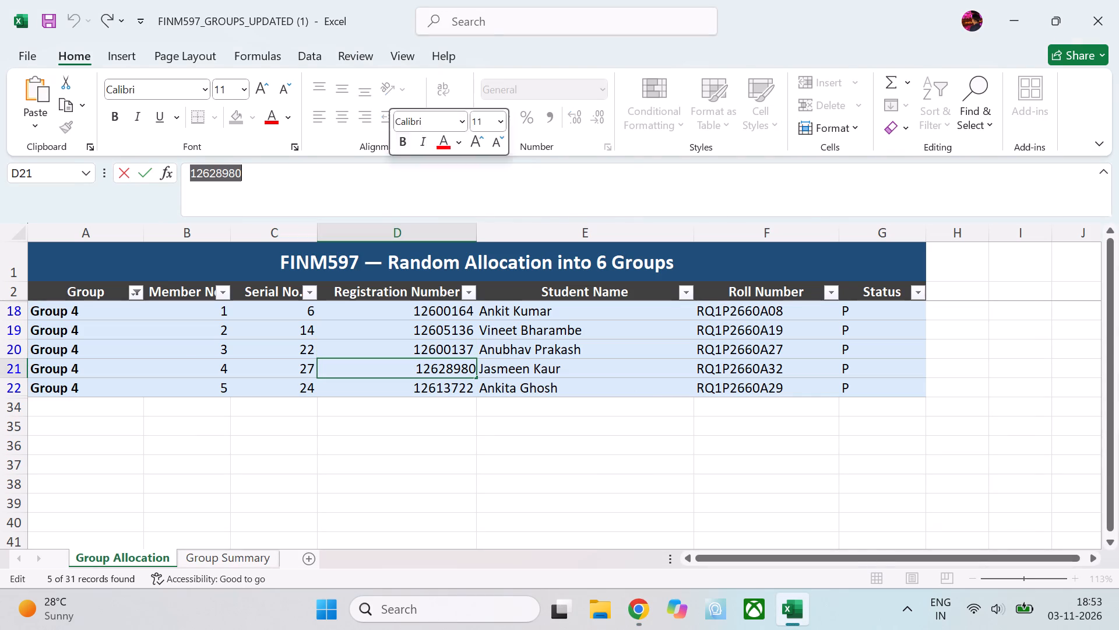
pyautogui.hotkey('ctrl', 'c')
pyautogui.hotkey('alt', 'Tab')
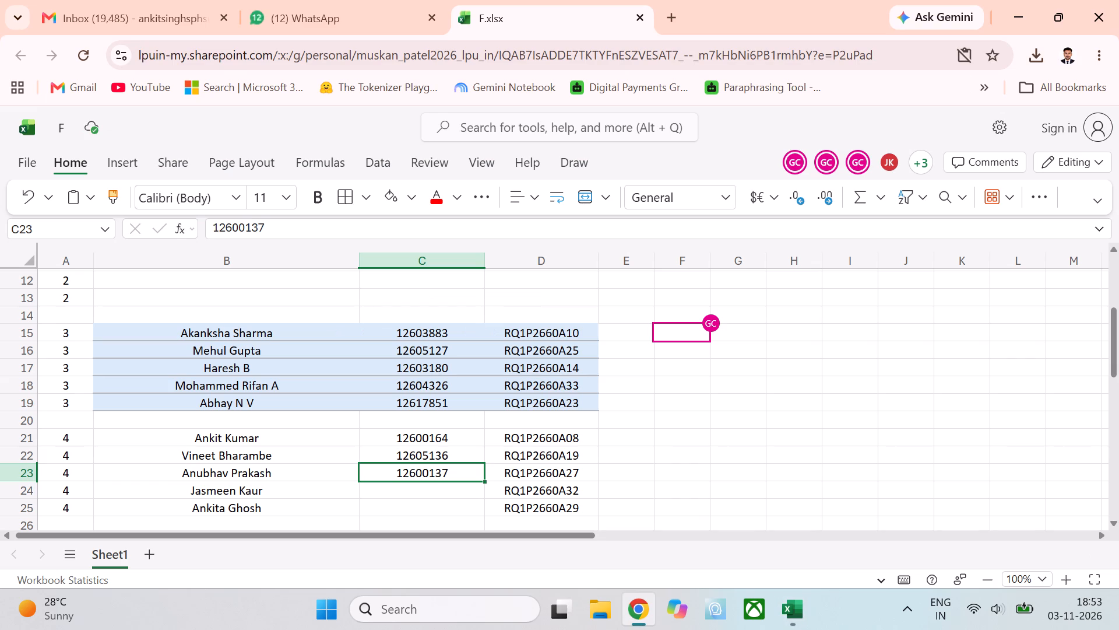
pyautogui.click(398, 487)
pyautogui.hotkey('ctrl', 'v')
# Copy only the text of the fifth Group 4 registration number from D22 of the FINM597 workbook into C25 of F.xlsx.
pyautogui.hotkey('alt', 'Tab')
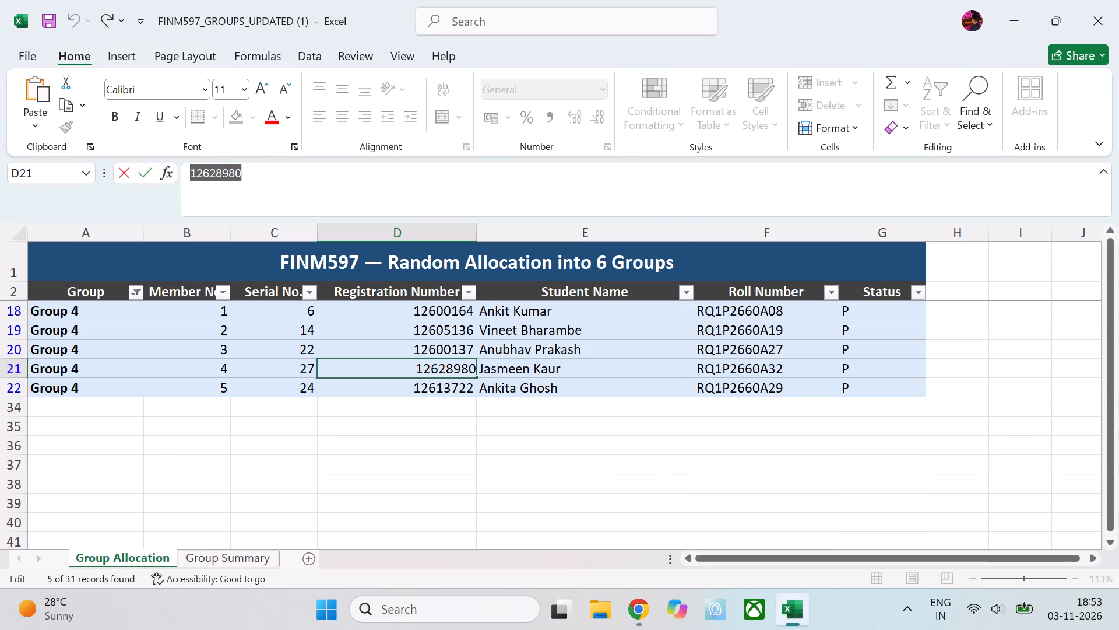
pyautogui.click(420, 381)
pyautogui.tripleClick(390, 171)
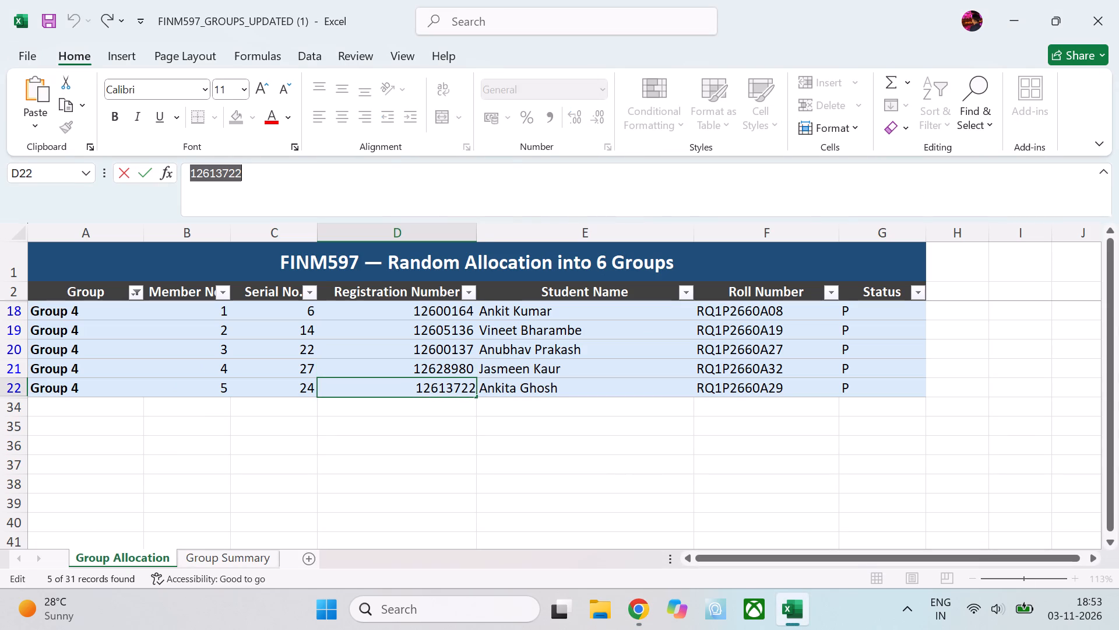
pyautogui.hotkey('ctrl', 'c')
pyautogui.hotkey('alt', 'Tab')
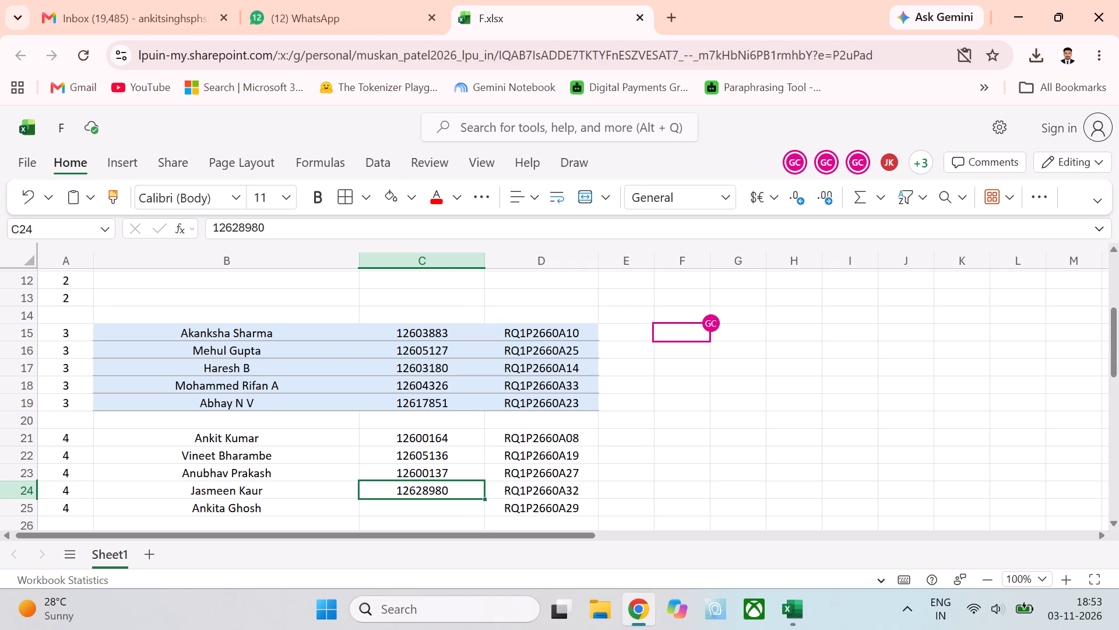
pyautogui.click(431, 505)
pyautogui.hotkey('ctrl', 'v')
pyautogui.click(685, 461)
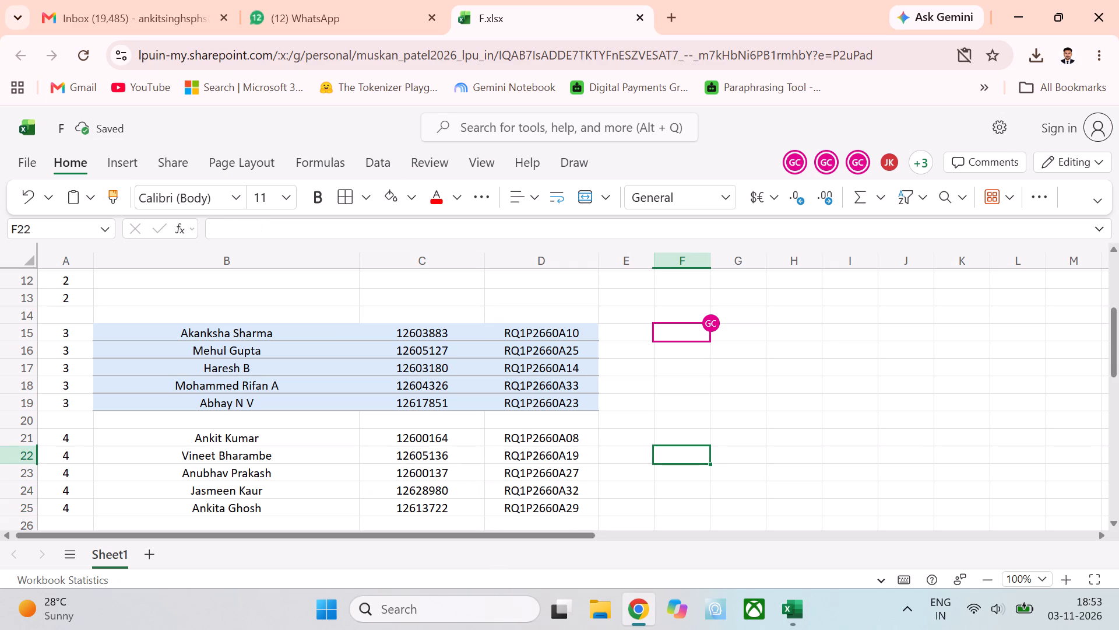
# Save F.xlsx with the filled-in group 4 rows.
pyautogui.hotkey('ctrl', 's')
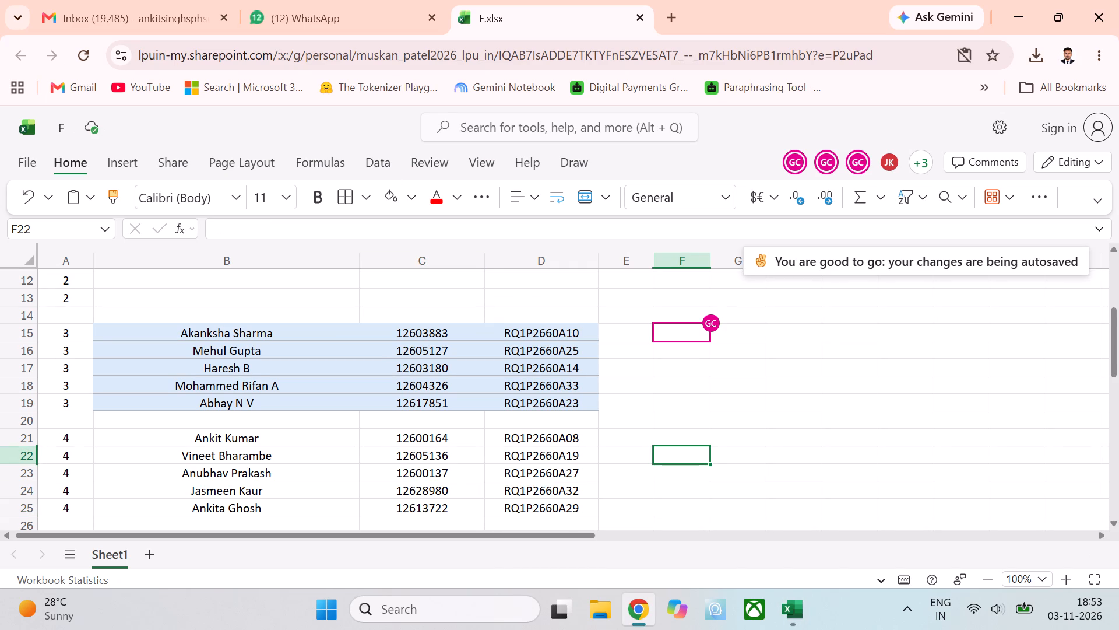
pyautogui.scroll(-1, 224, 402)
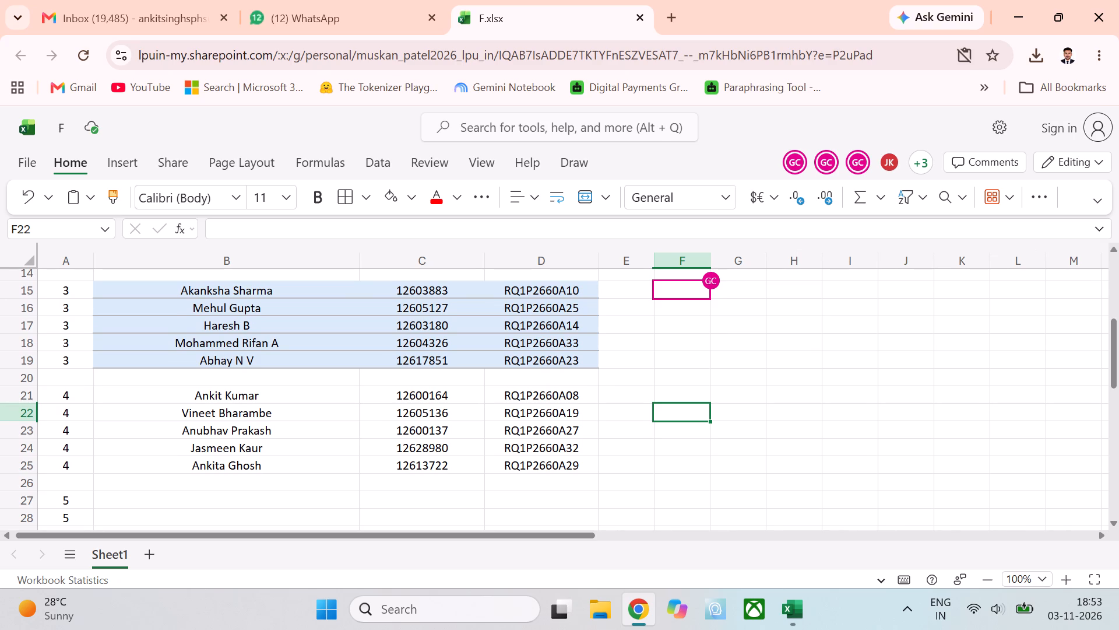
pyautogui.hotkey('ctrl', 's')
# Look over the student names, registration numbers and roll numbers in the group 1 to group 4 rows of F.xlsx.
pyautogui.scroll(1, 264, 414)
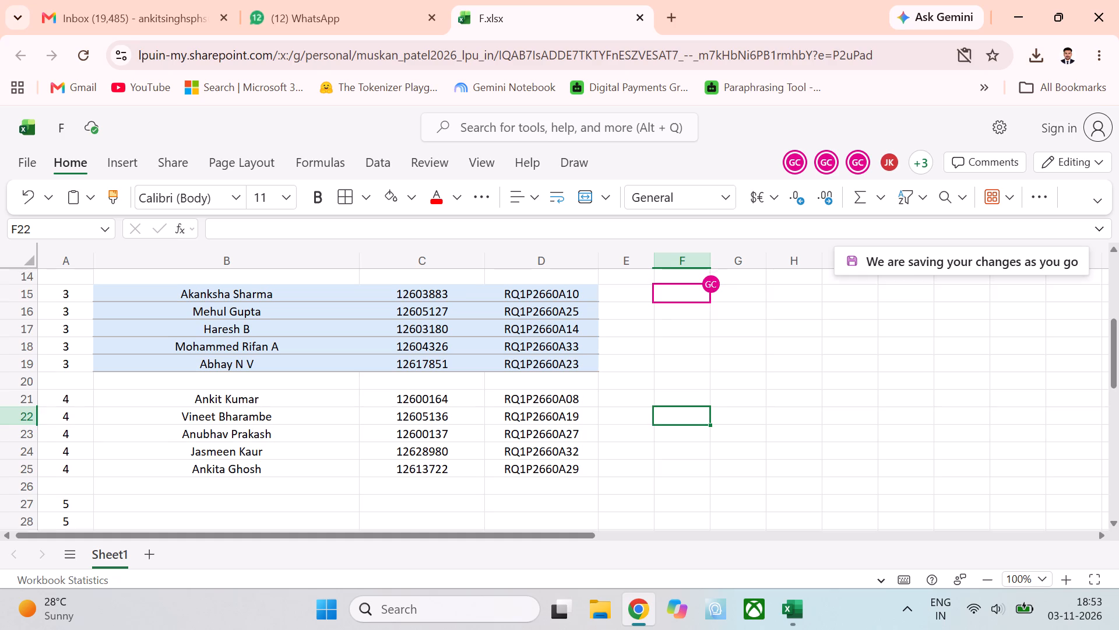
pyautogui.scroll(3, 264, 414)
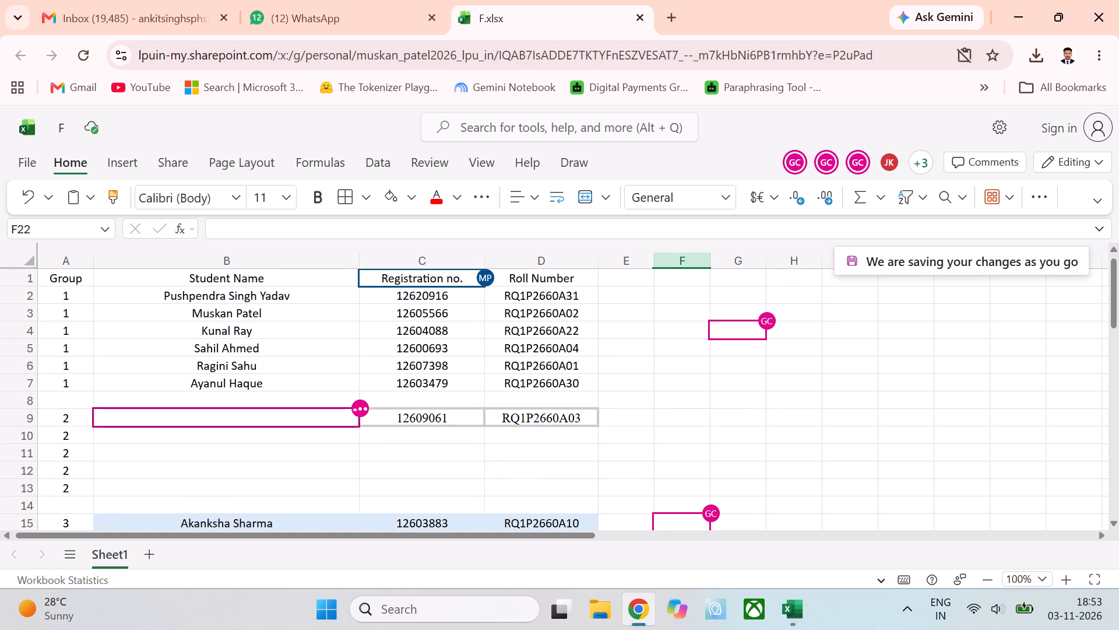
pyautogui.scroll(-2, 405, 458)
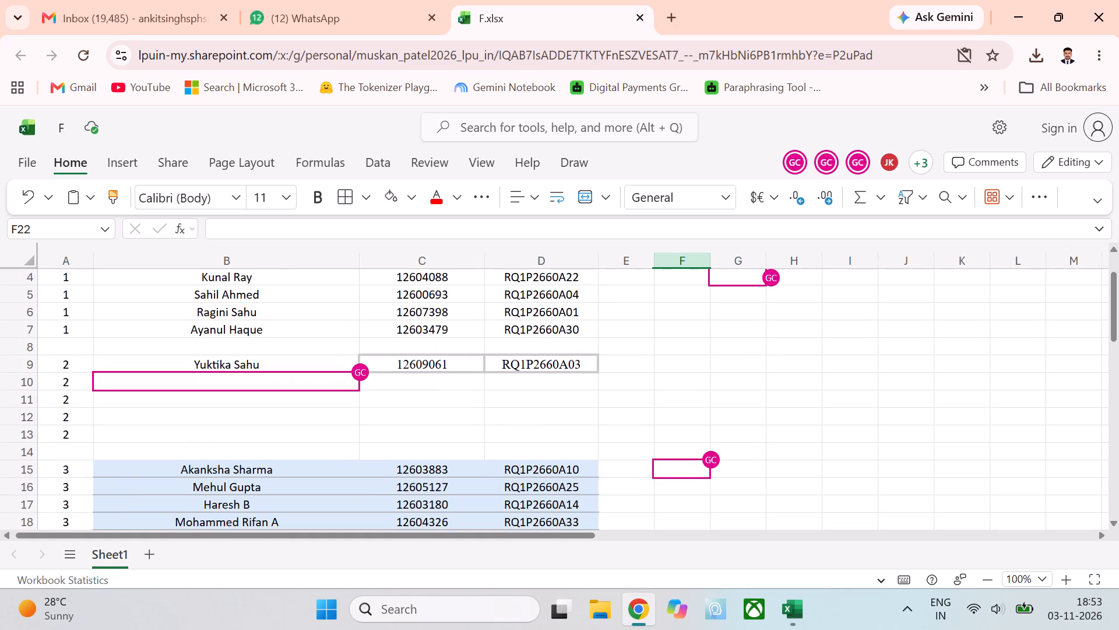
pyautogui.scroll(-1, 405, 458)
pyautogui.scroll(3, 405, 458)
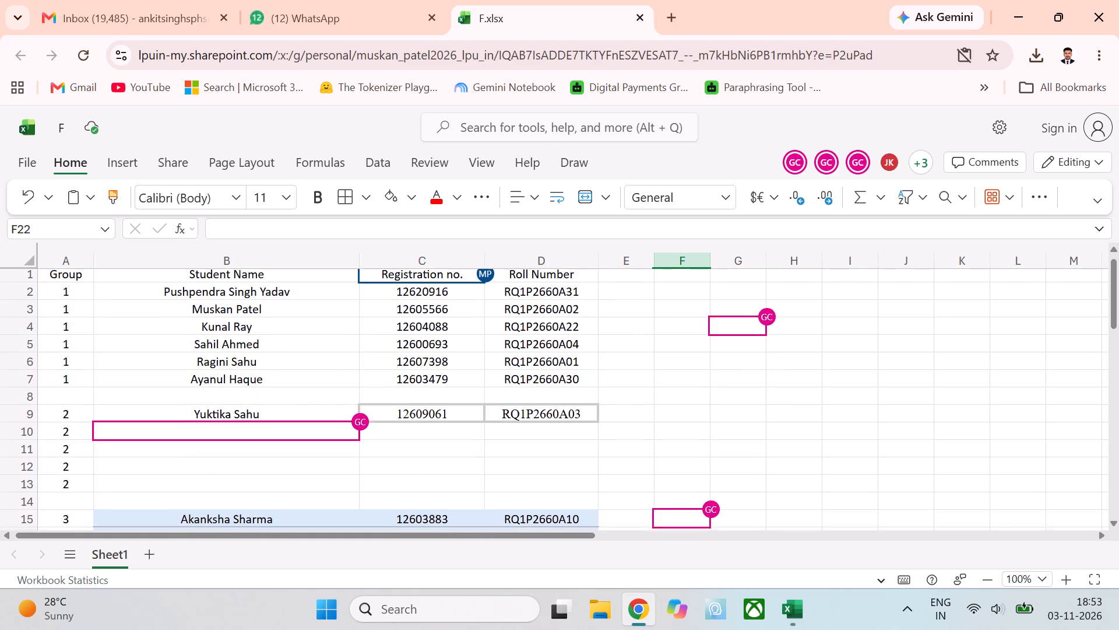
pyautogui.scroll(-1, 405, 458)
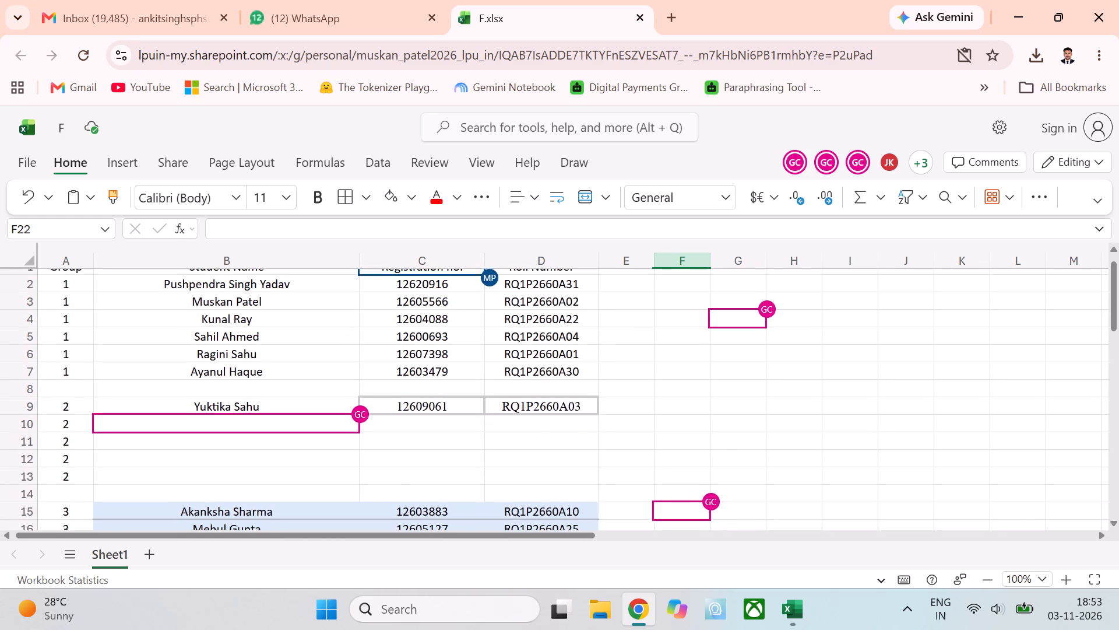
pyautogui.scroll(-2, 405, 458)
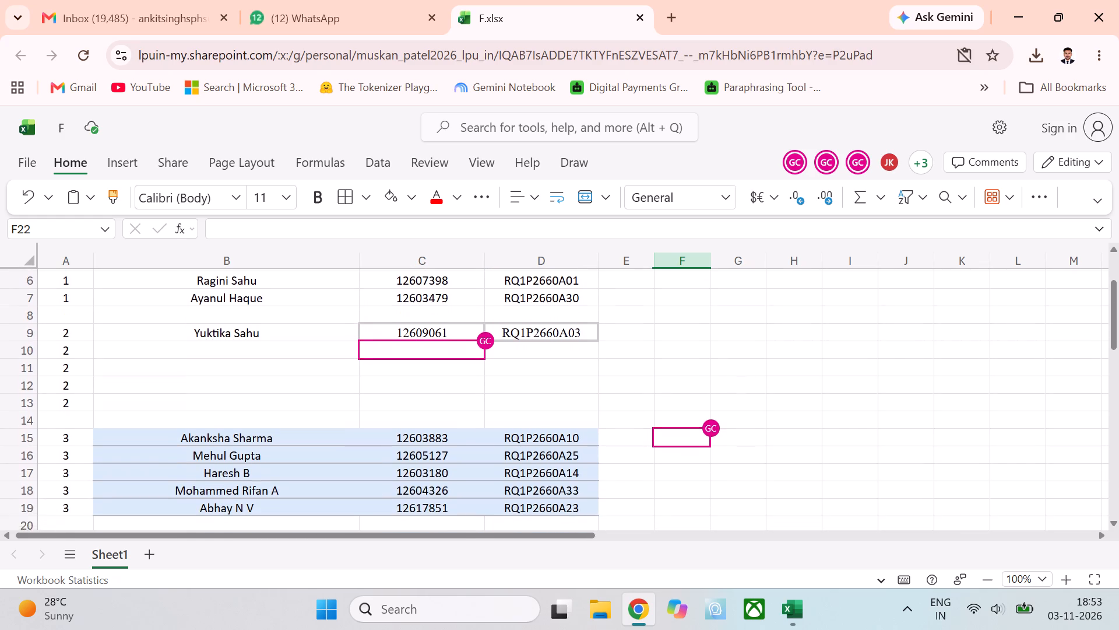
pyautogui.scroll(-1, 422, 426)
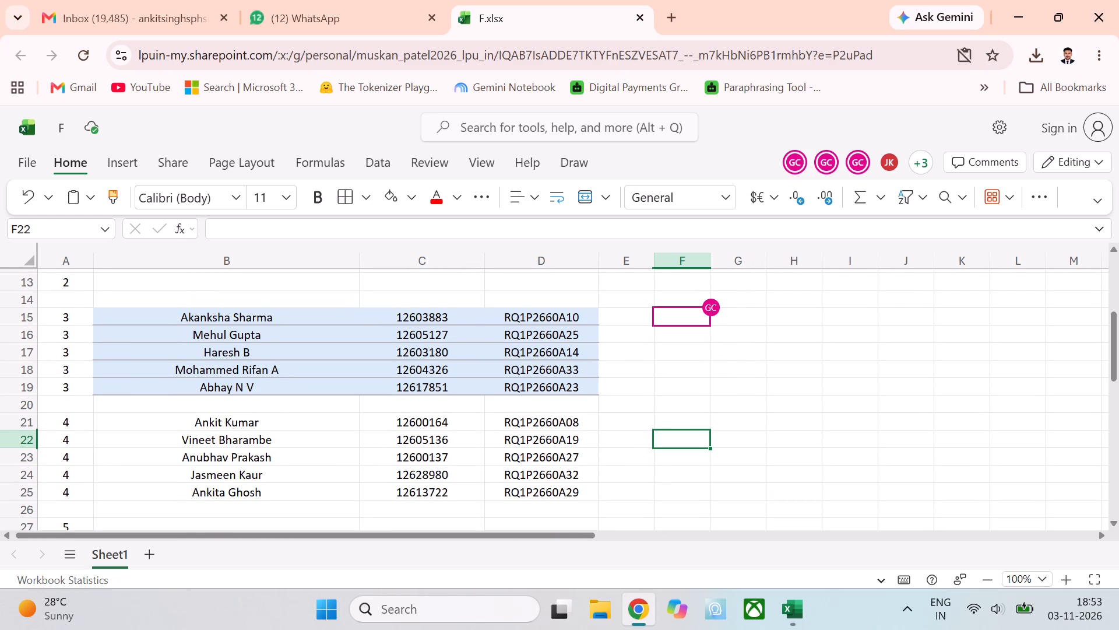
# Save F.xlsx once more.
pyautogui.hotkey('ctrl', 's')
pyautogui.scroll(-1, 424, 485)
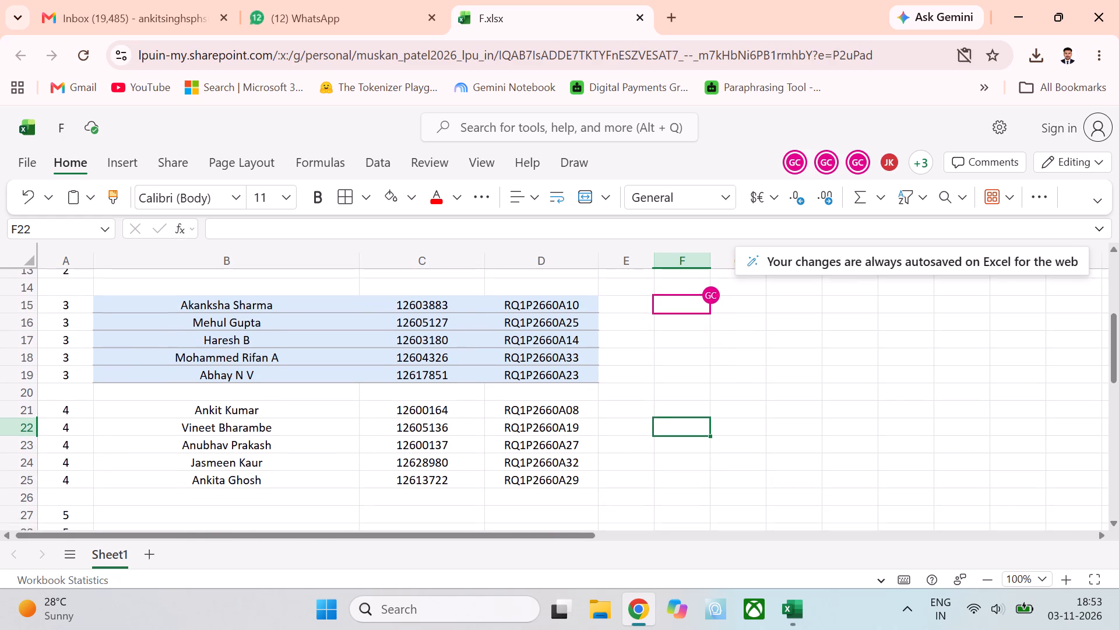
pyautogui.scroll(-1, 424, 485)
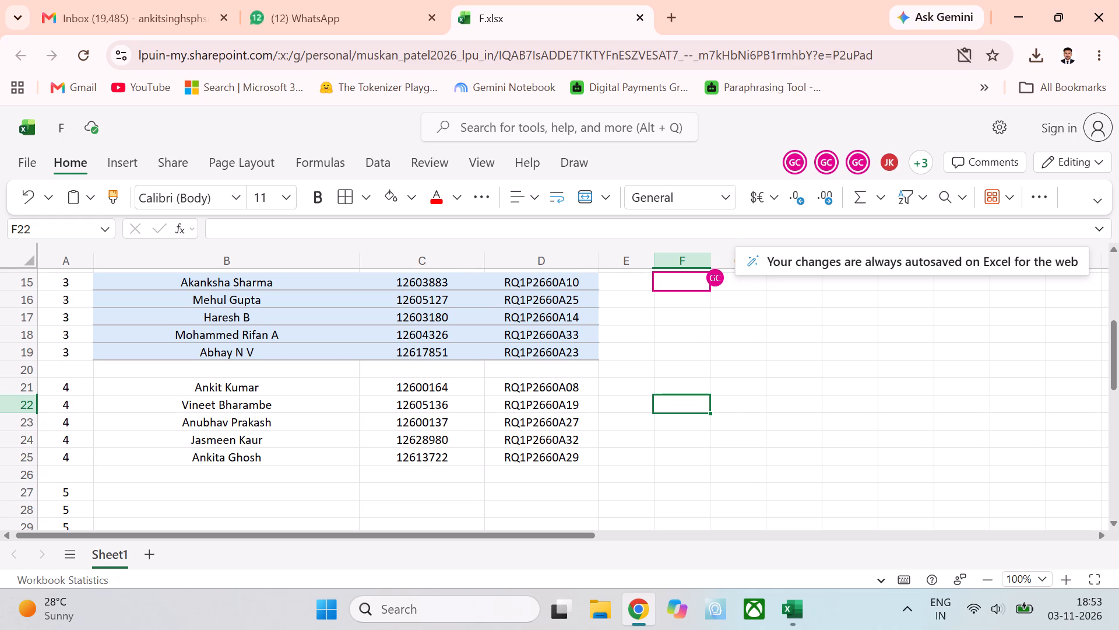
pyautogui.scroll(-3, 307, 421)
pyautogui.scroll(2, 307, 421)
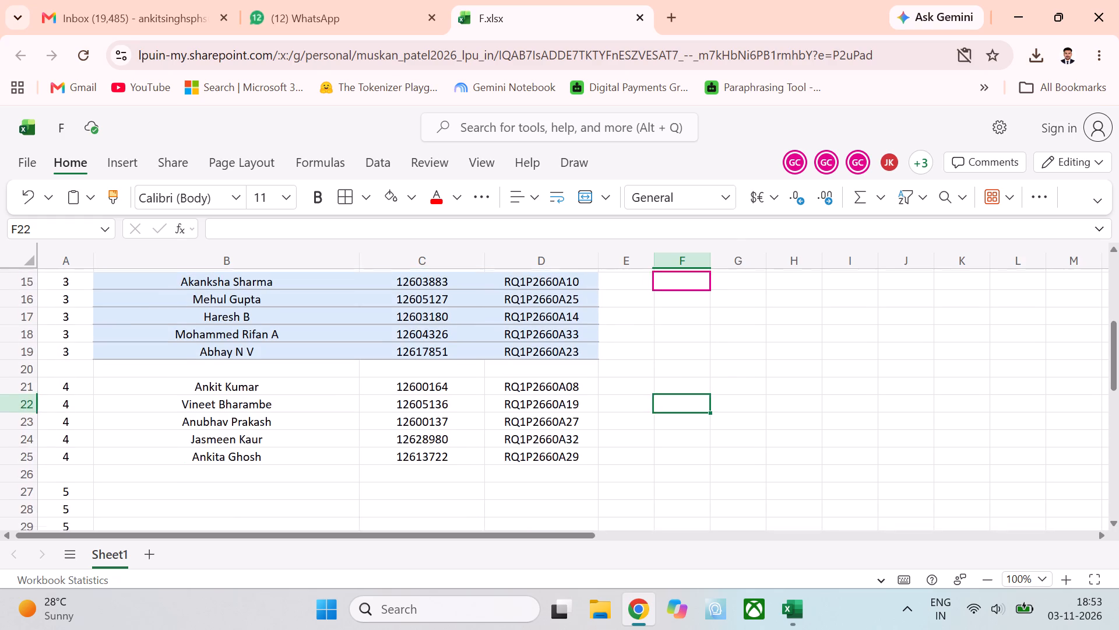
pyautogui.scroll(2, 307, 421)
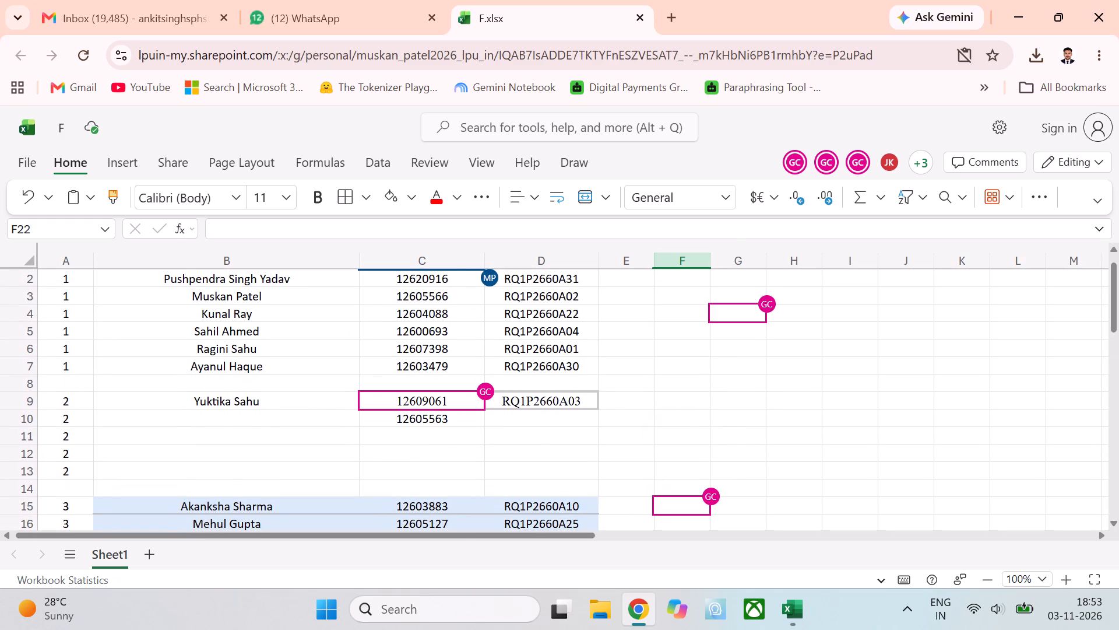
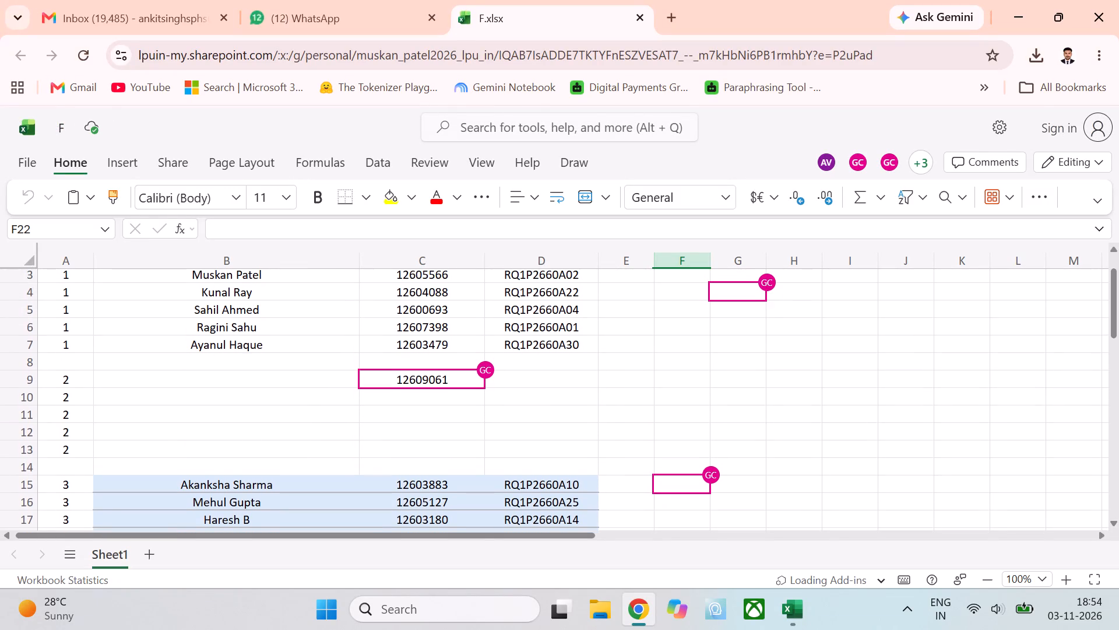
# Check the list of people who have the F.xlsx workbook open and which cells they are editing.
pyautogui.scroll(1, 250, 387)
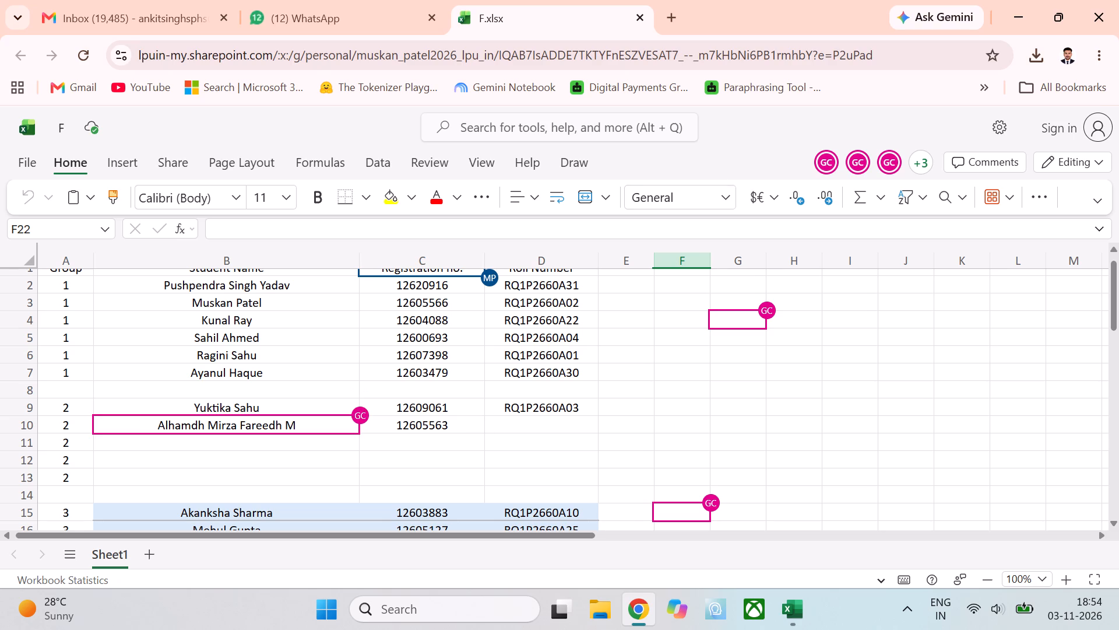
pyautogui.click(924, 167)
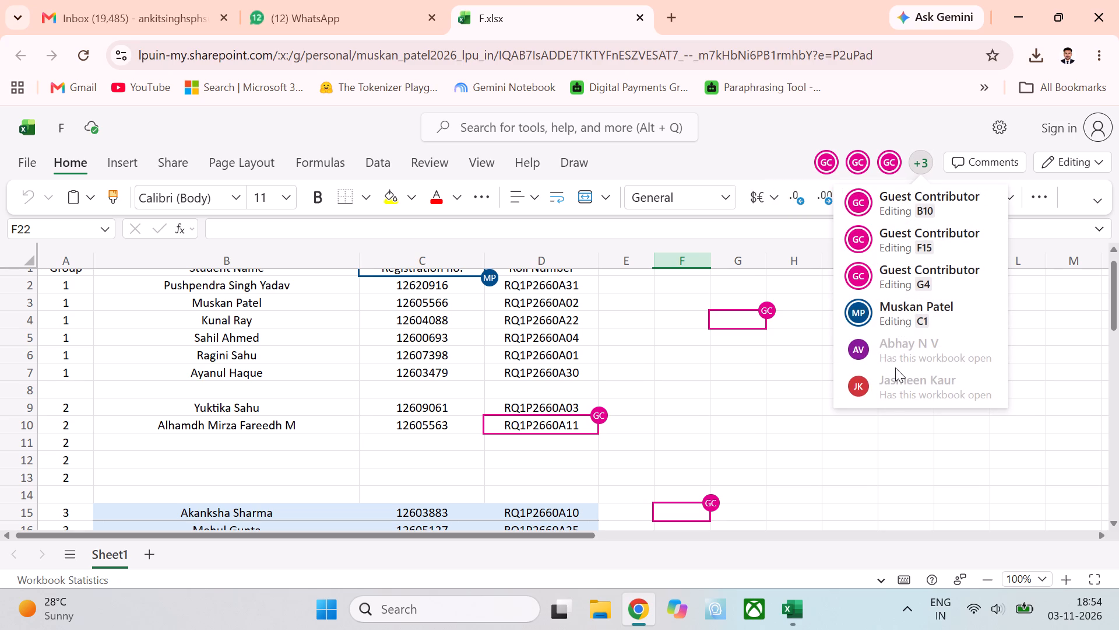
pyautogui.click(881, 442)
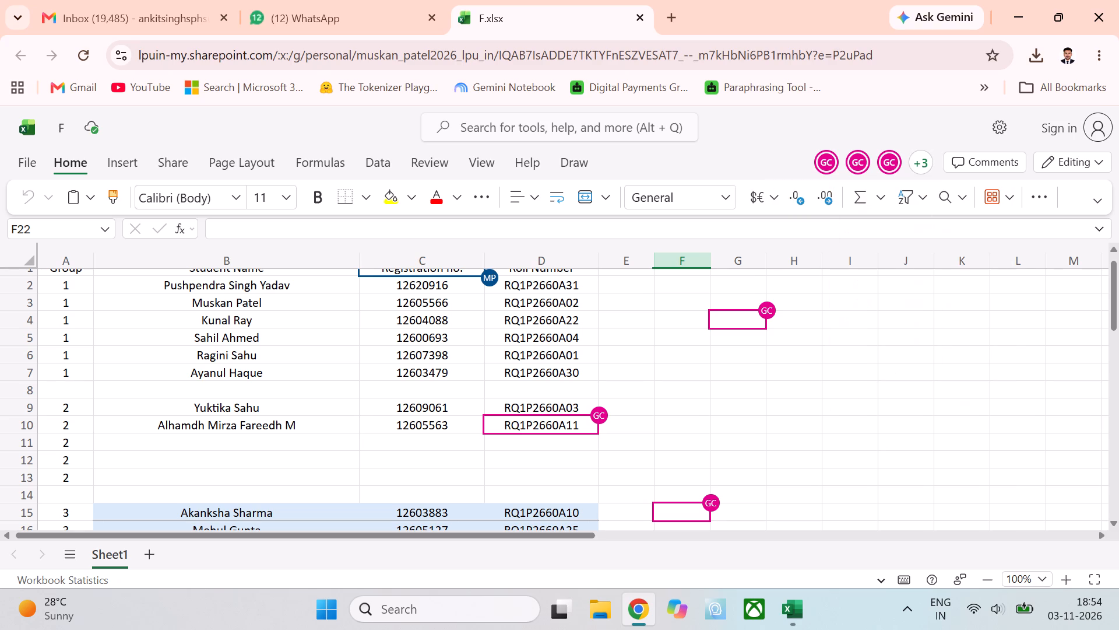
pyautogui.click(920, 170)
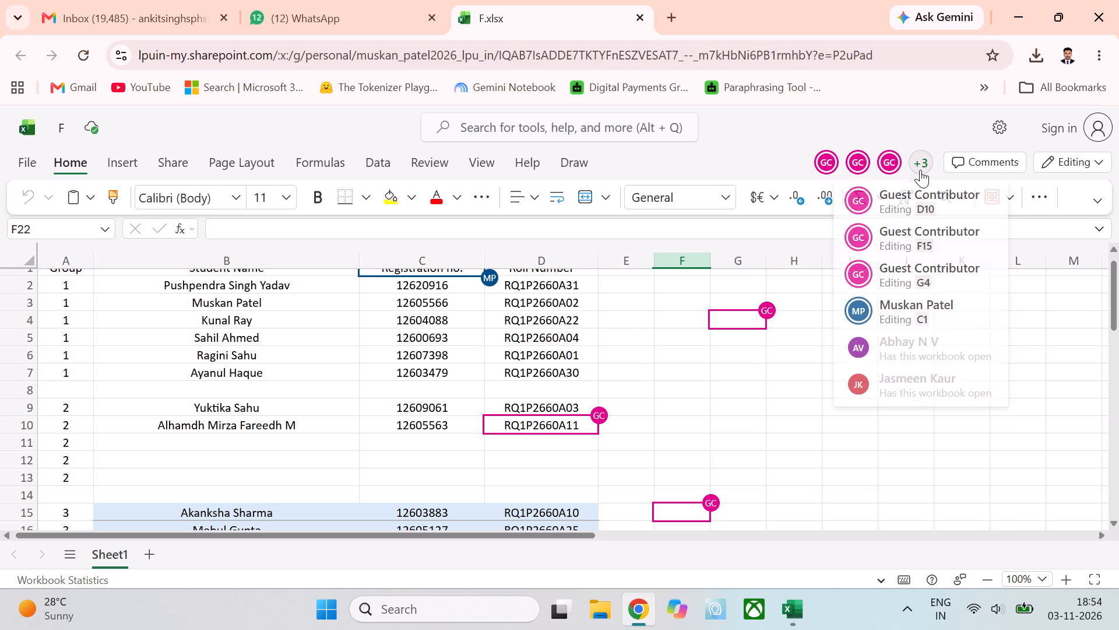
pyautogui.click(870, 442)
# Review the group 1 to group 6 rows of Sheet1, checking which student names, registration numbers and roll numbers are filled in.
pyautogui.scroll(-1, 477, 428)
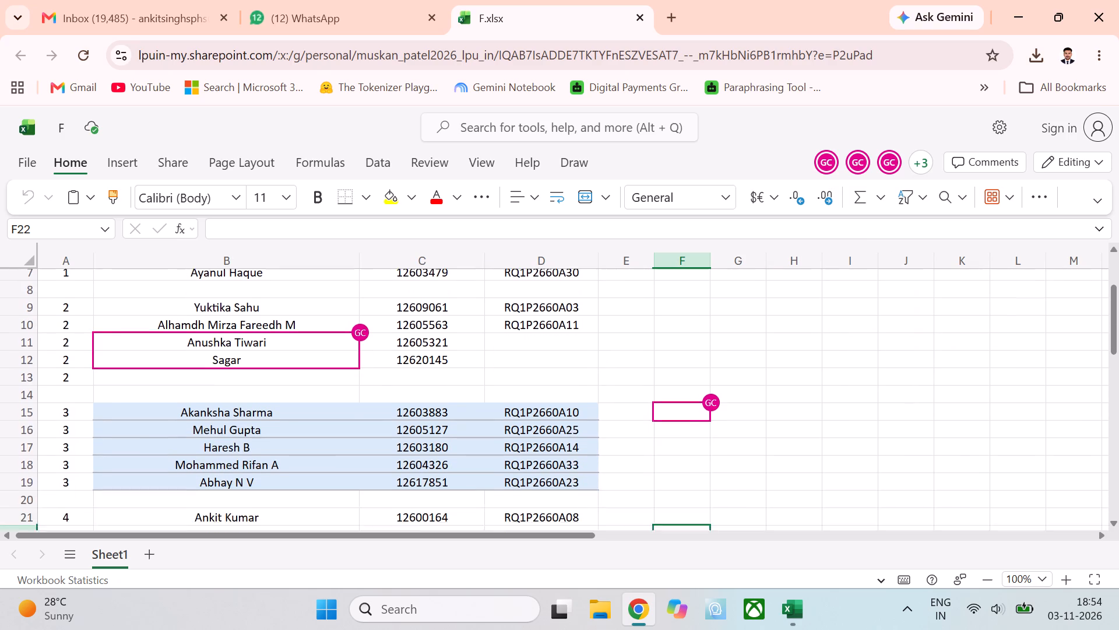
pyautogui.scroll(-2, 477, 428)
pyautogui.scroll(1, 477, 428)
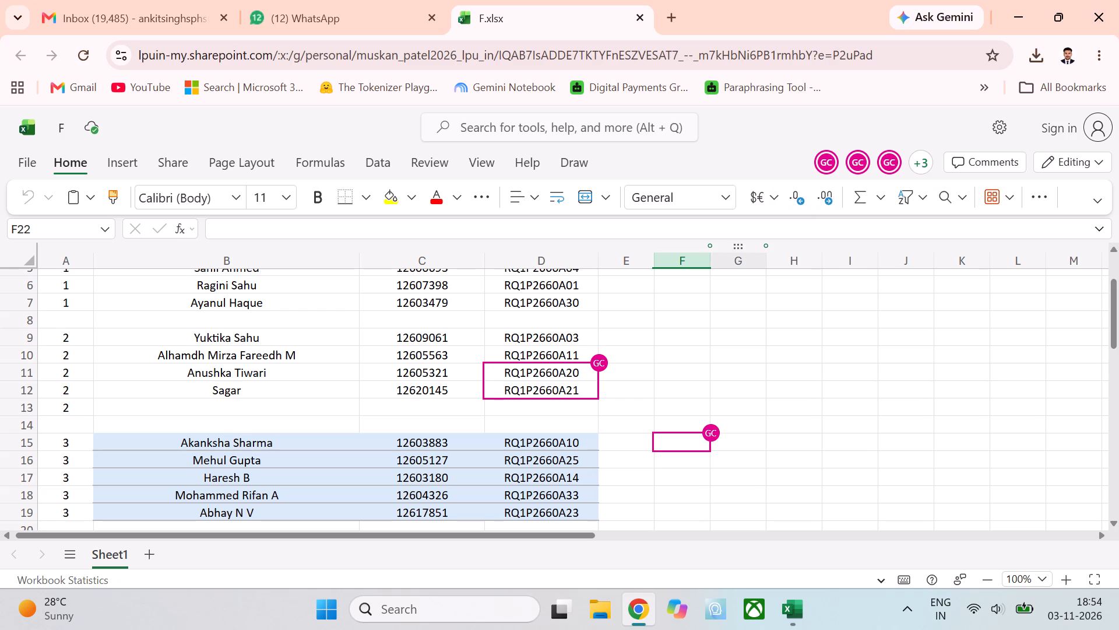
pyautogui.scroll(-2, 298, 422)
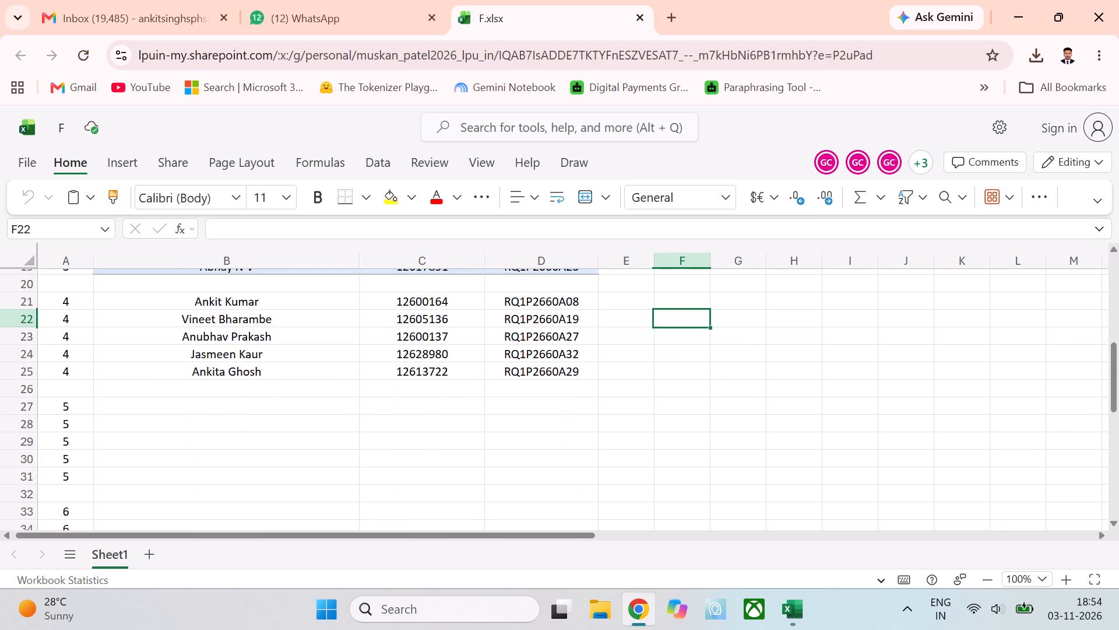
pyautogui.scroll(-1, 298, 422)
pyautogui.scroll(2, 298, 422)
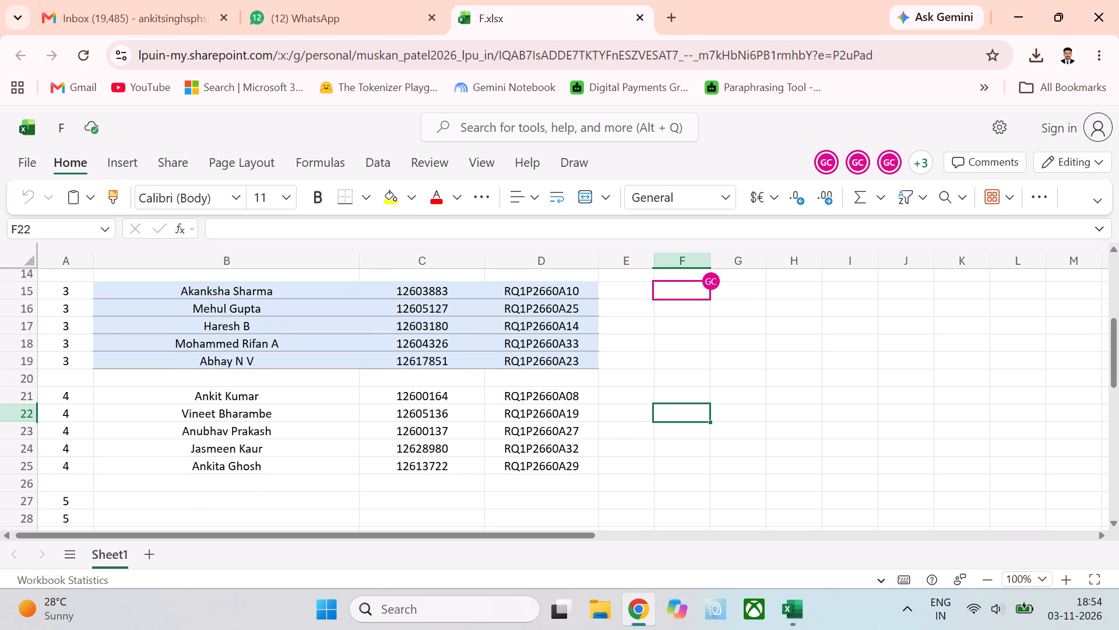
pyautogui.scroll(1, 539, 424)
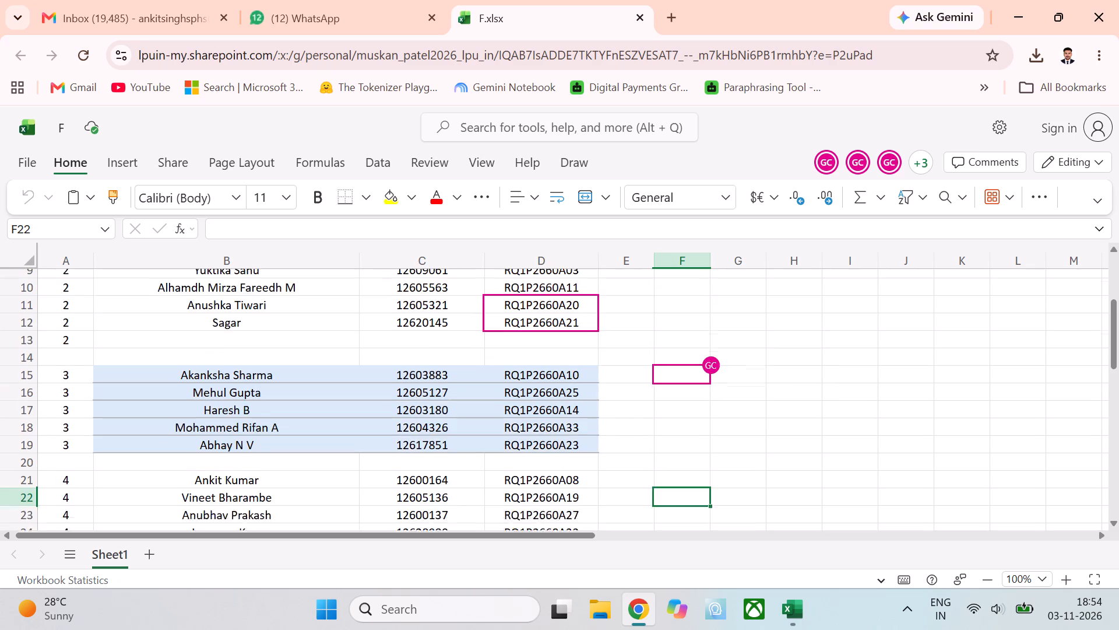
pyautogui.scroll(1, 539, 424)
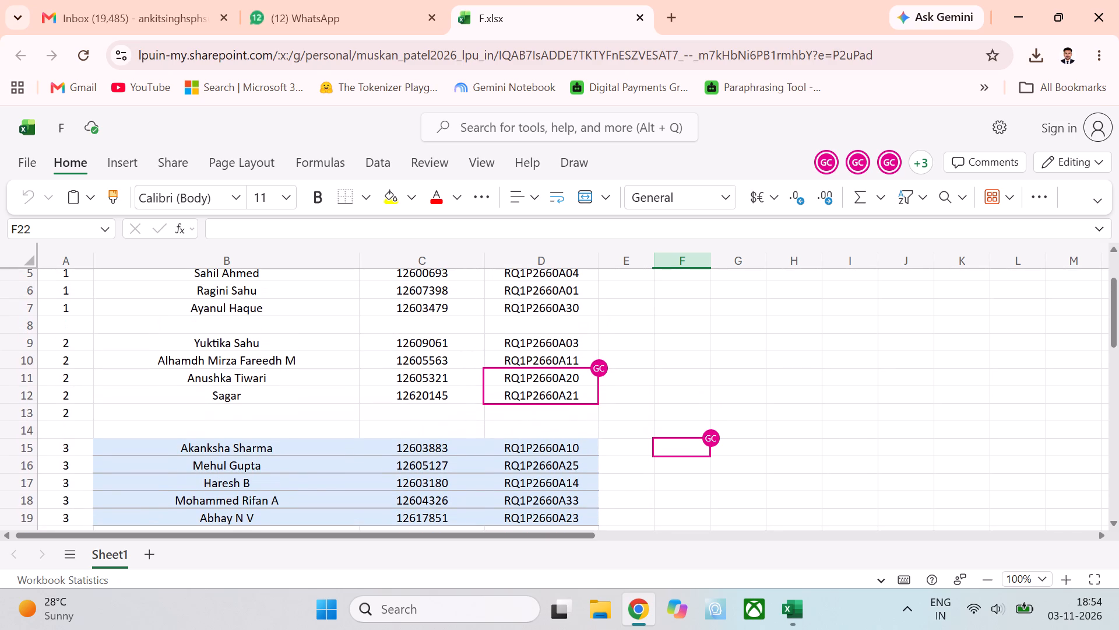
pyautogui.scroll(-3, 539, 424)
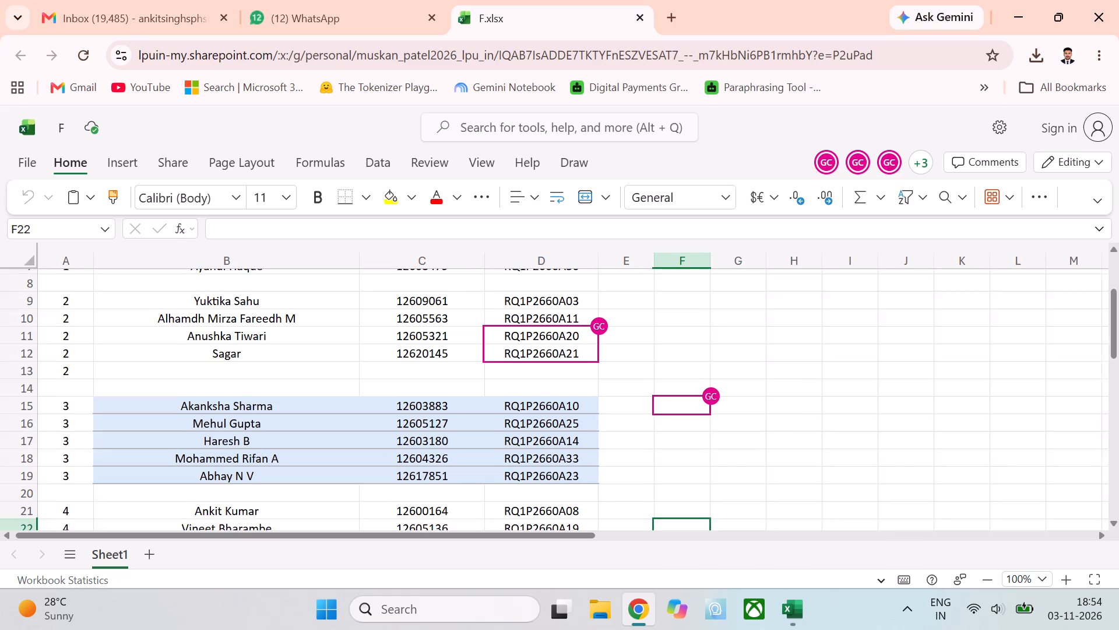
pyautogui.scroll(-1, 539, 424)
pyautogui.scroll(2, 539, 424)
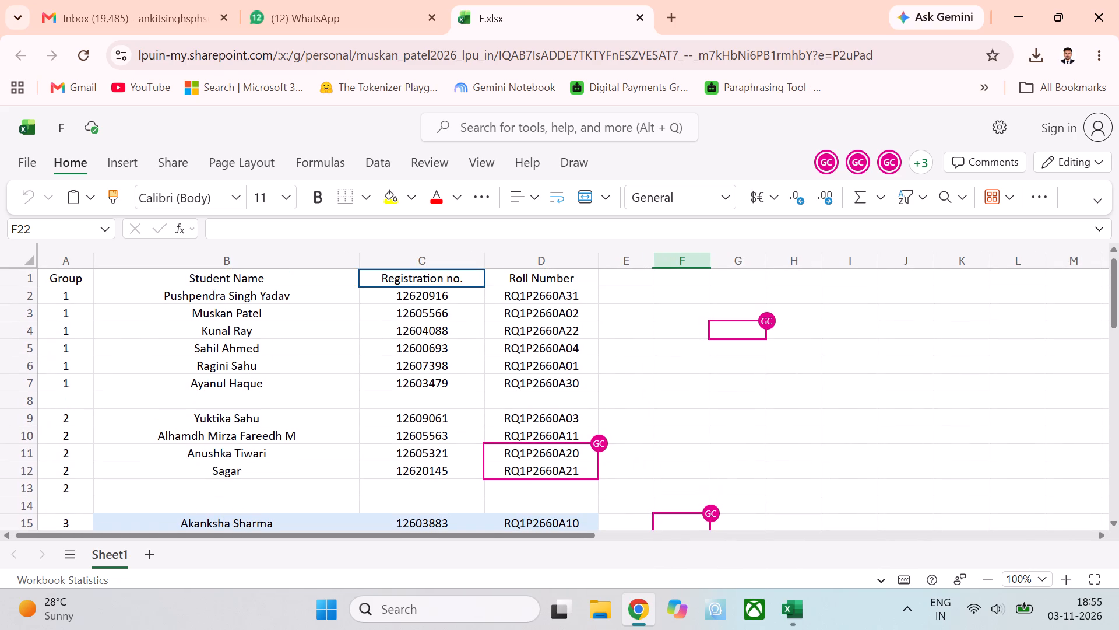
pyautogui.scroll(1, 302, 371)
pyautogui.scroll(-2, 302, 371)
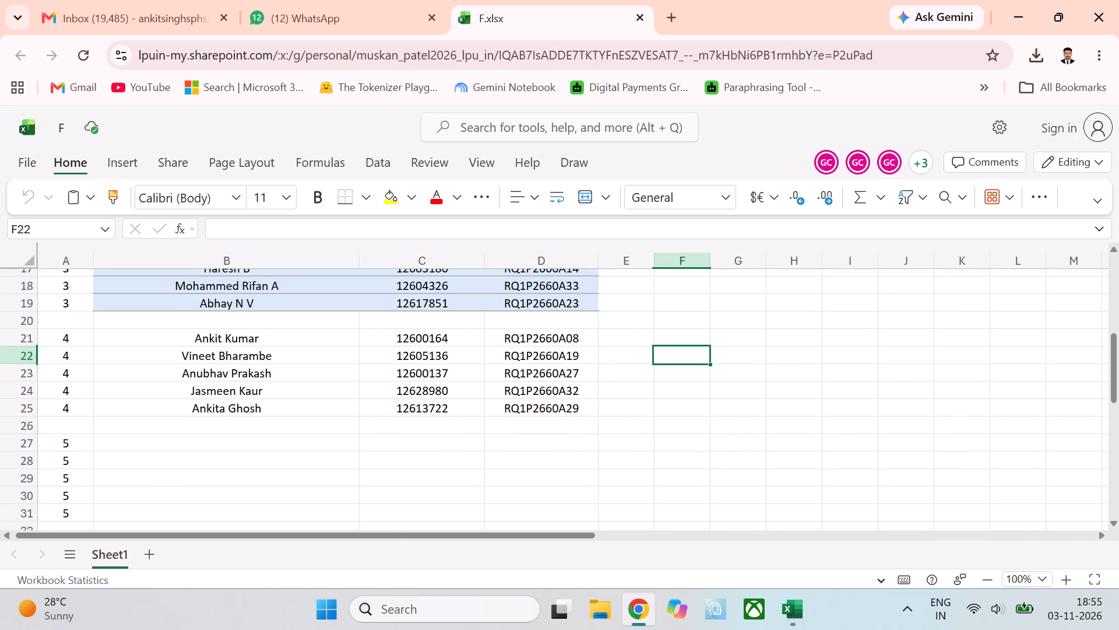
pyautogui.scroll(-1, 302, 371)
pyautogui.scroll(1, 302, 371)
pyautogui.scroll(-1, 302, 371)
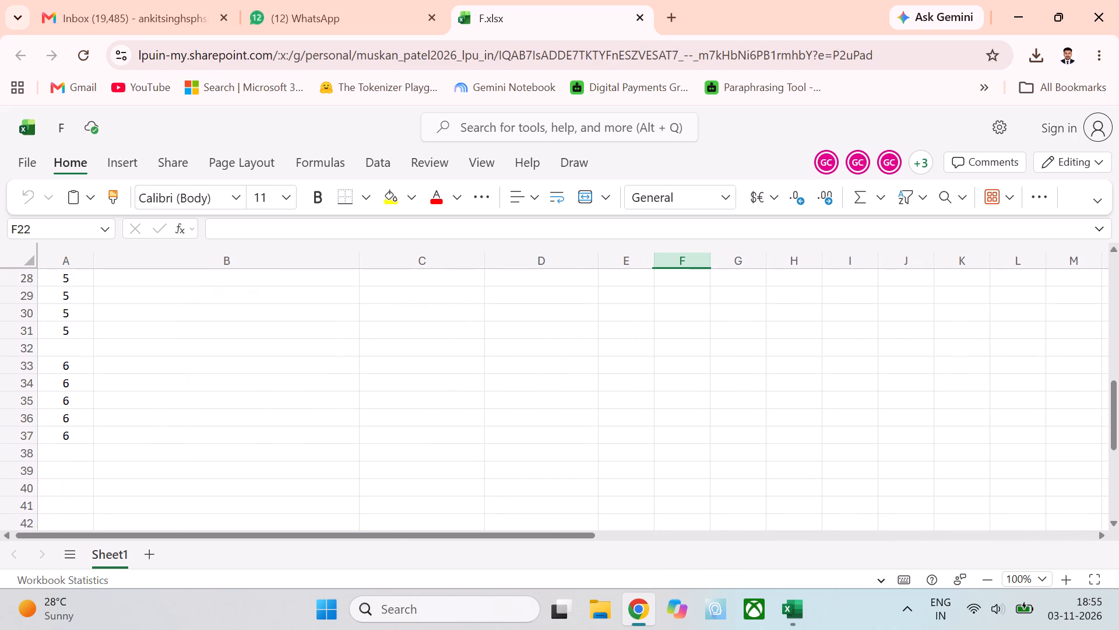
pyautogui.scroll(3, 237, 388)
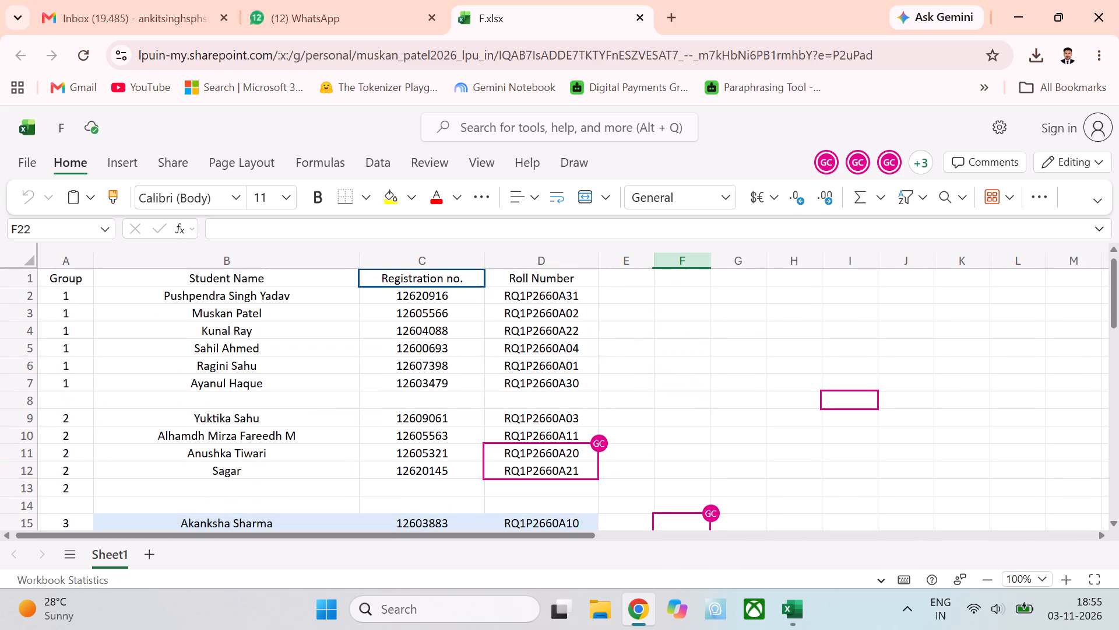
pyautogui.scroll(2, 237, 388)
pyautogui.scroll(-1, 237, 388)
pyautogui.scroll(1, 237, 388)
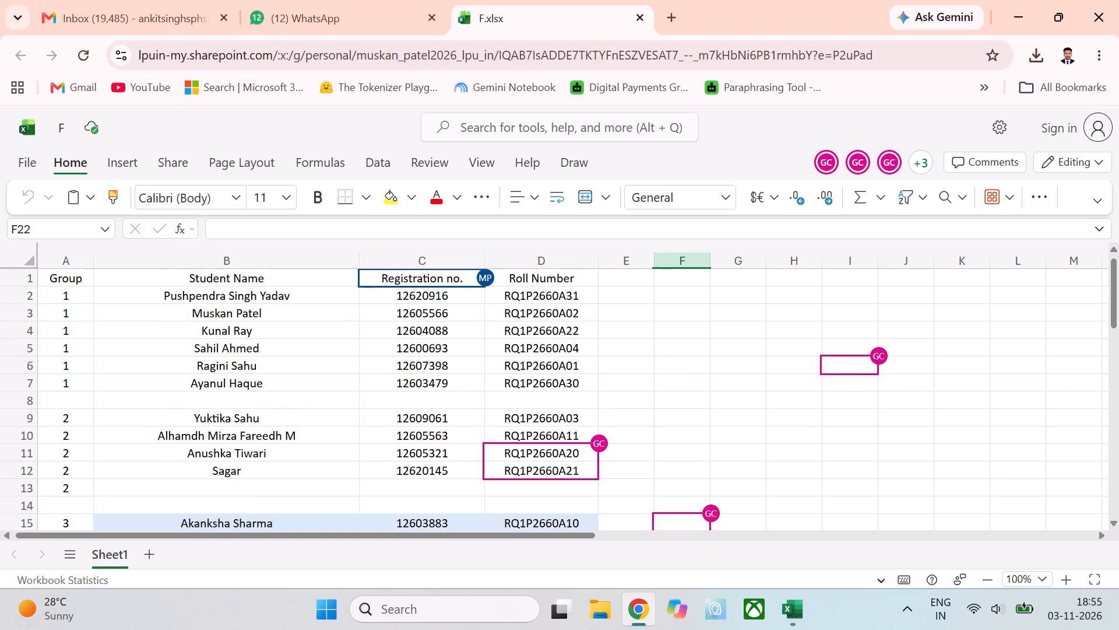
pyautogui.scroll(-1, 237, 388)
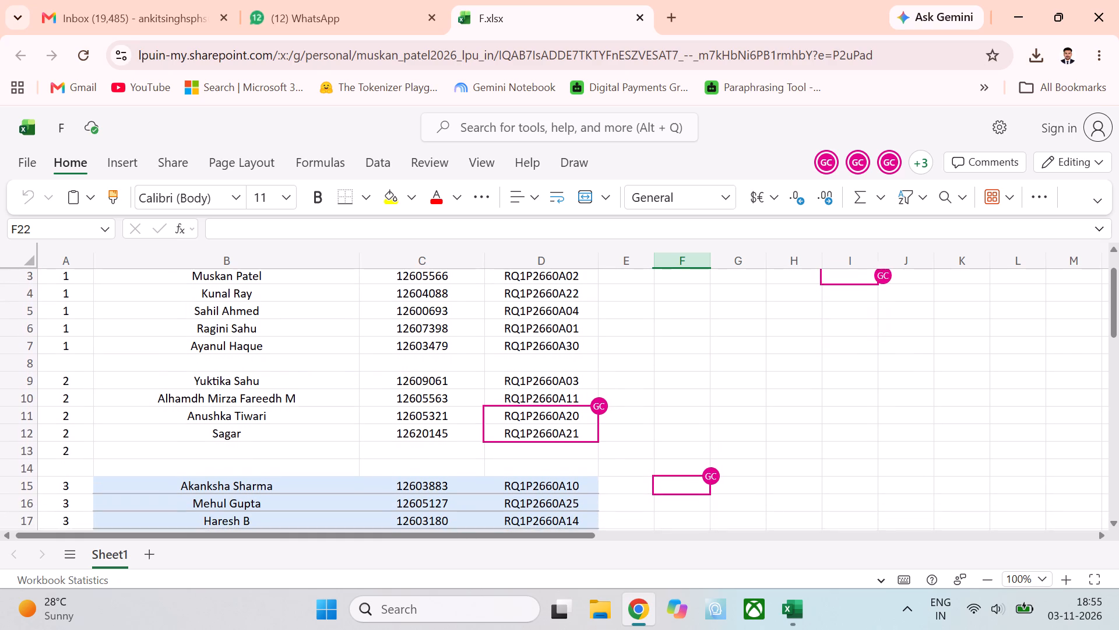
pyautogui.scroll(-2, 237, 388)
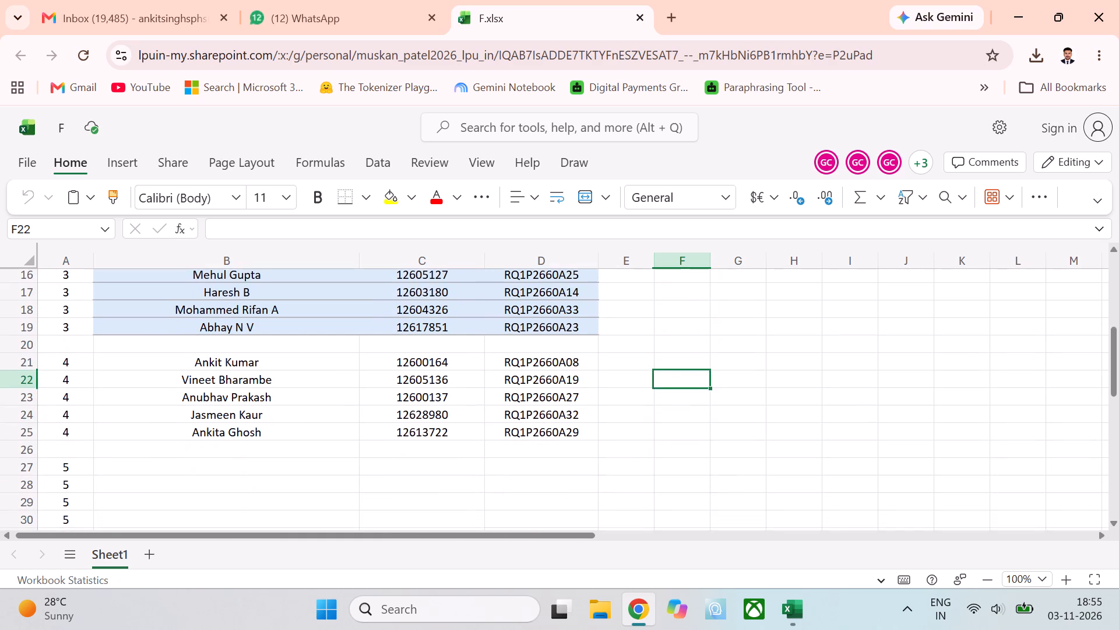
pyautogui.scroll(-2, 237, 388)
pyautogui.scroll(1, 237, 388)
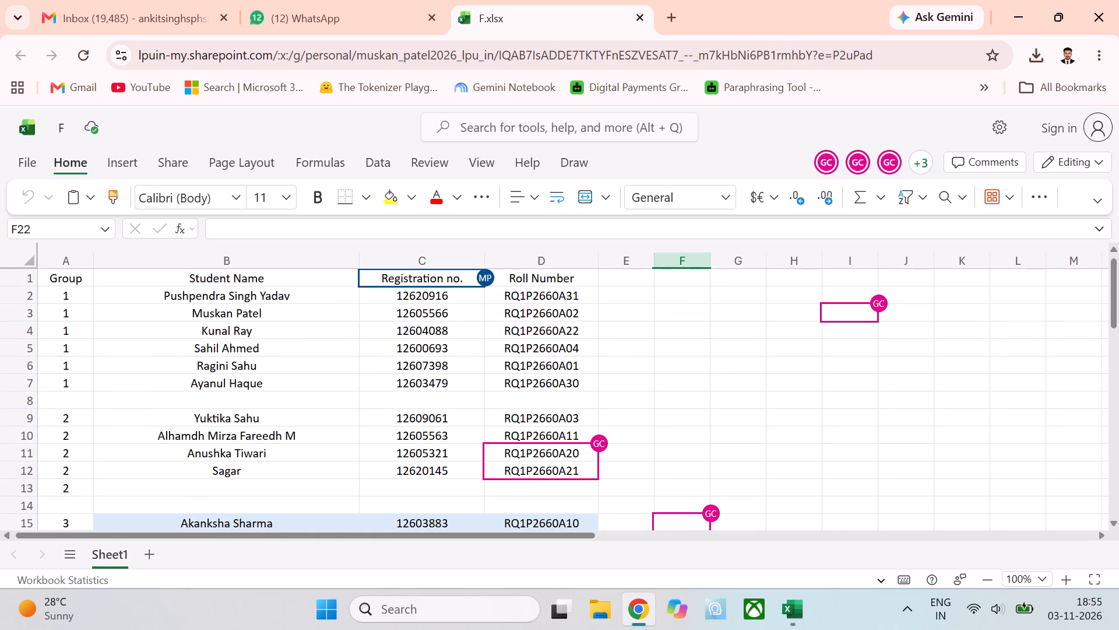
pyautogui.scroll(-2, 344, 386)
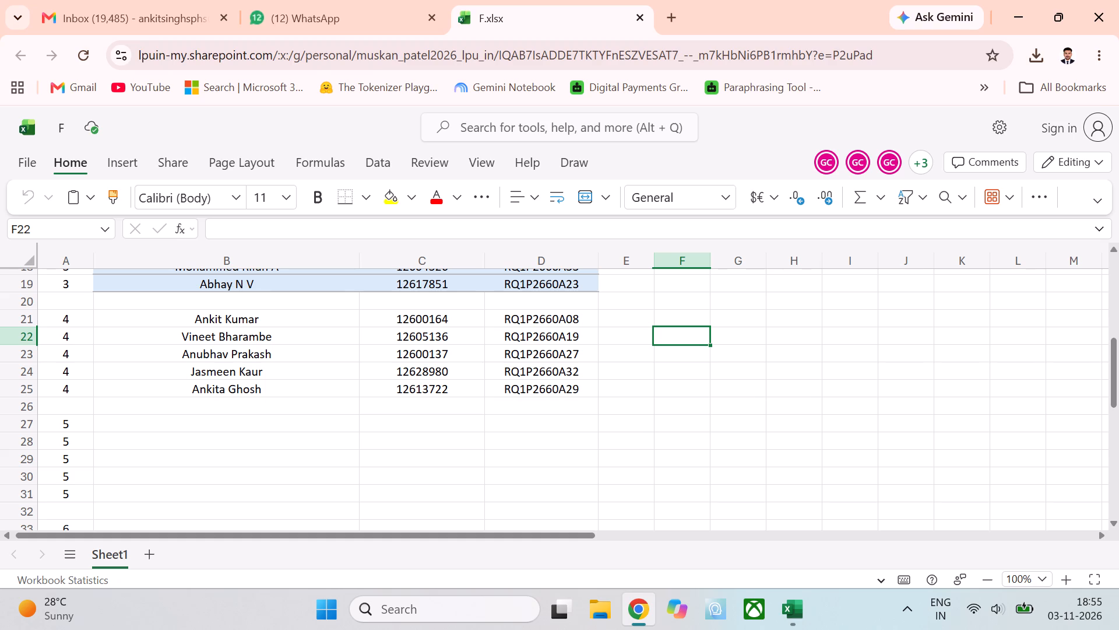
pyautogui.scroll(1, 305, 408)
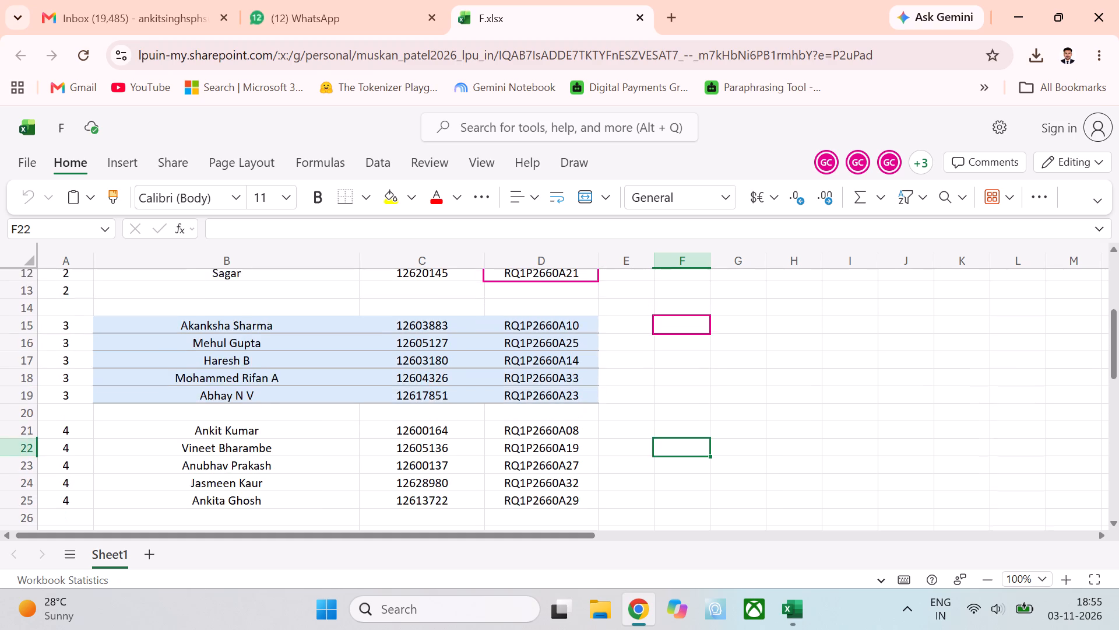
pyautogui.scroll(1, 305, 408)
pyautogui.scroll(-2, 305, 408)
pyautogui.scroll(1, 305, 408)
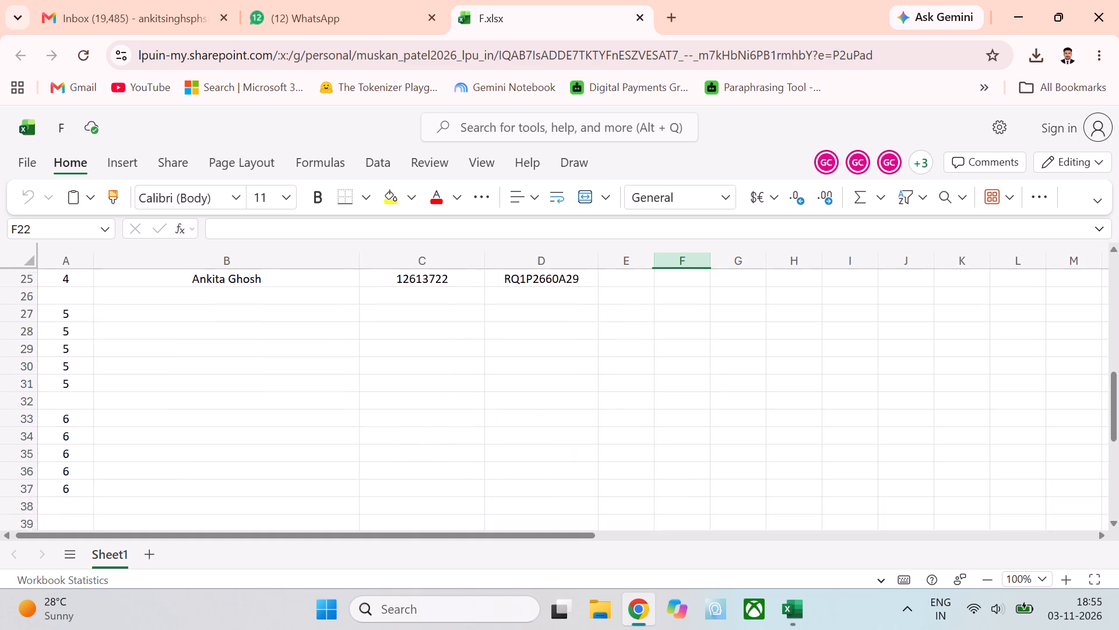
pyautogui.scroll(3, 305, 408)
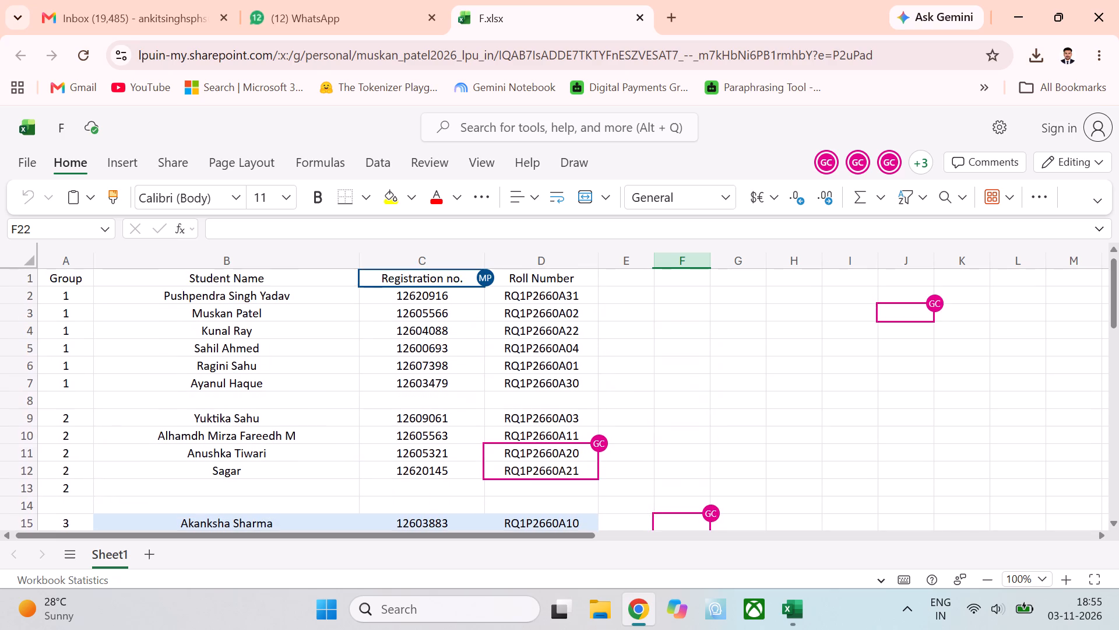
pyautogui.scroll(-2, 305, 408)
pyautogui.scroll(1, 305, 408)
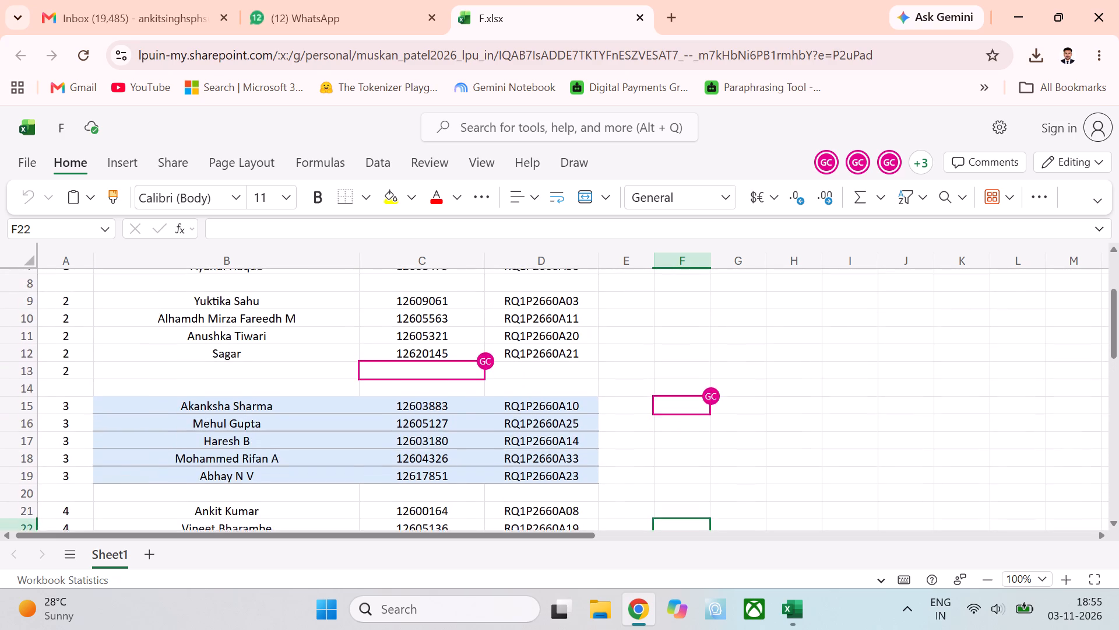
pyautogui.scroll(1, 305, 408)
pyautogui.scroll(-1, 305, 408)
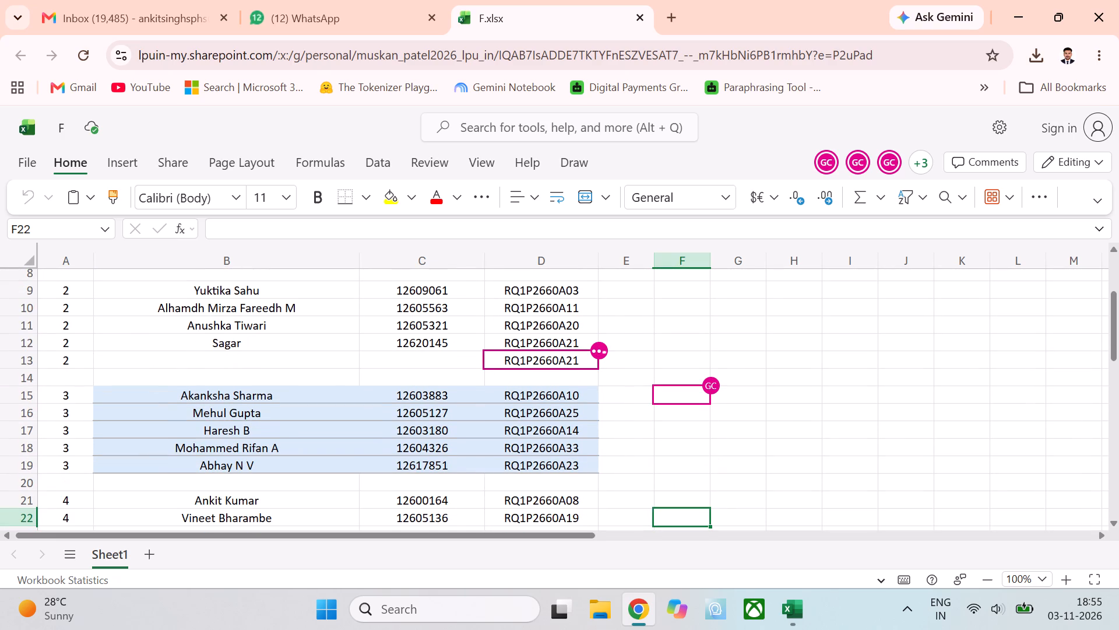
pyautogui.scroll(-1, 306, 419)
pyautogui.scroll(1, 306, 419)
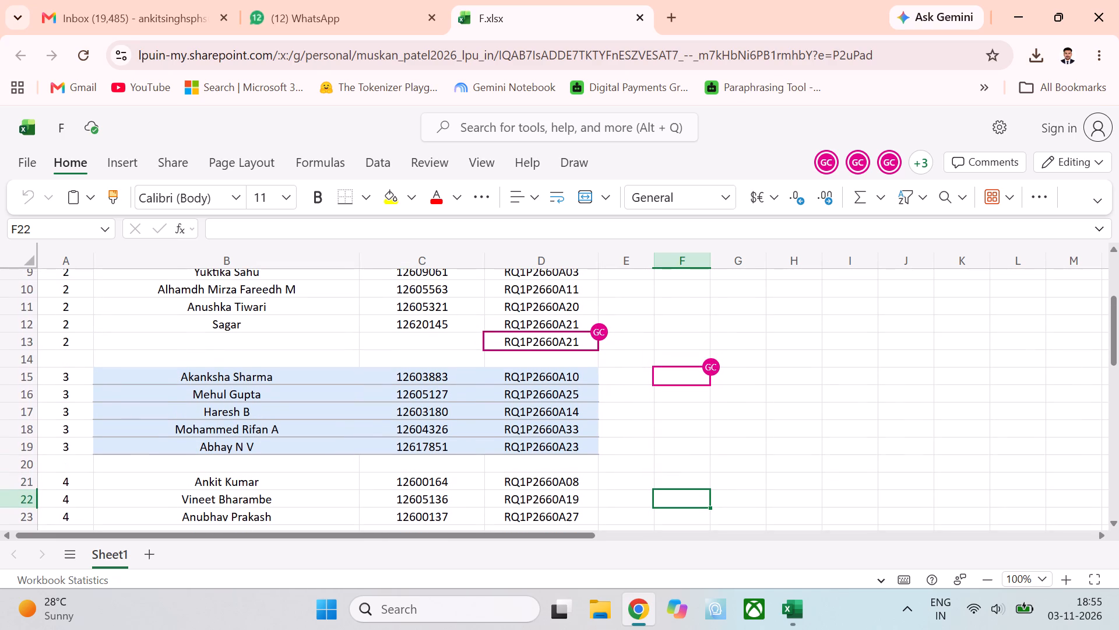
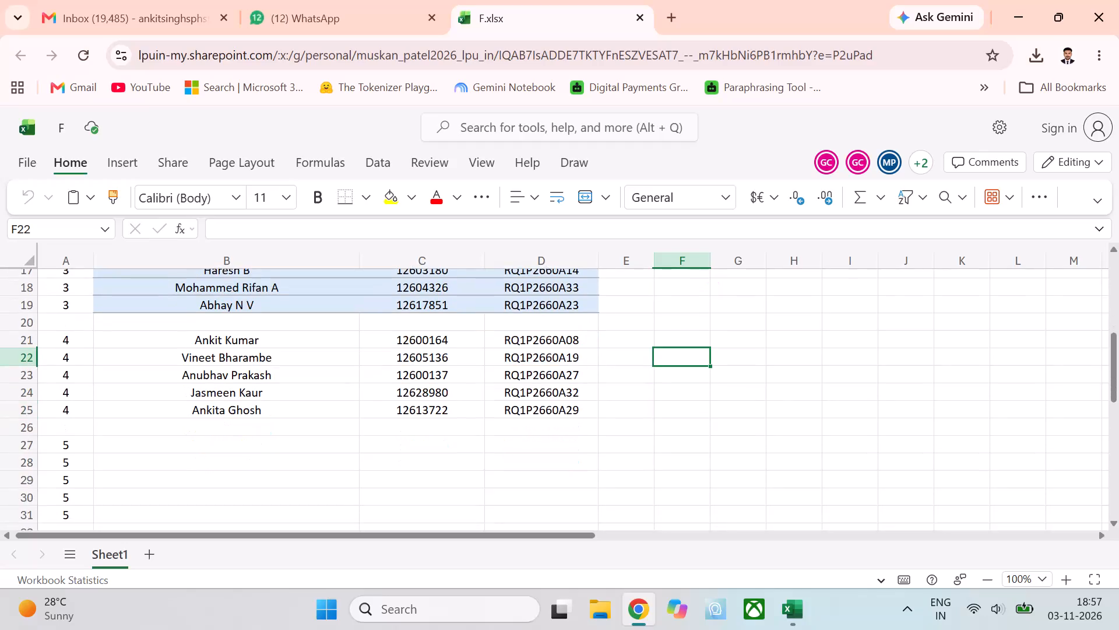
# Review the group 1 to group 6 rows of Sheet1, checking which student entries are filled in.
pyautogui.scroll(-1, 306, 419)
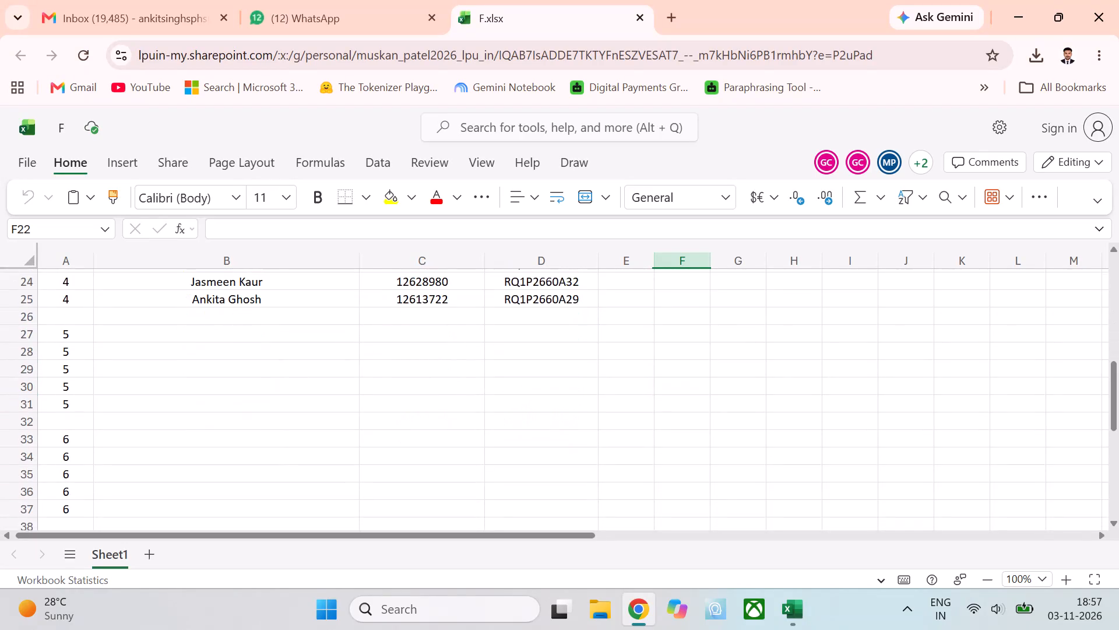
pyautogui.scroll(-1, 306, 419)
pyautogui.scroll(3, 306, 419)
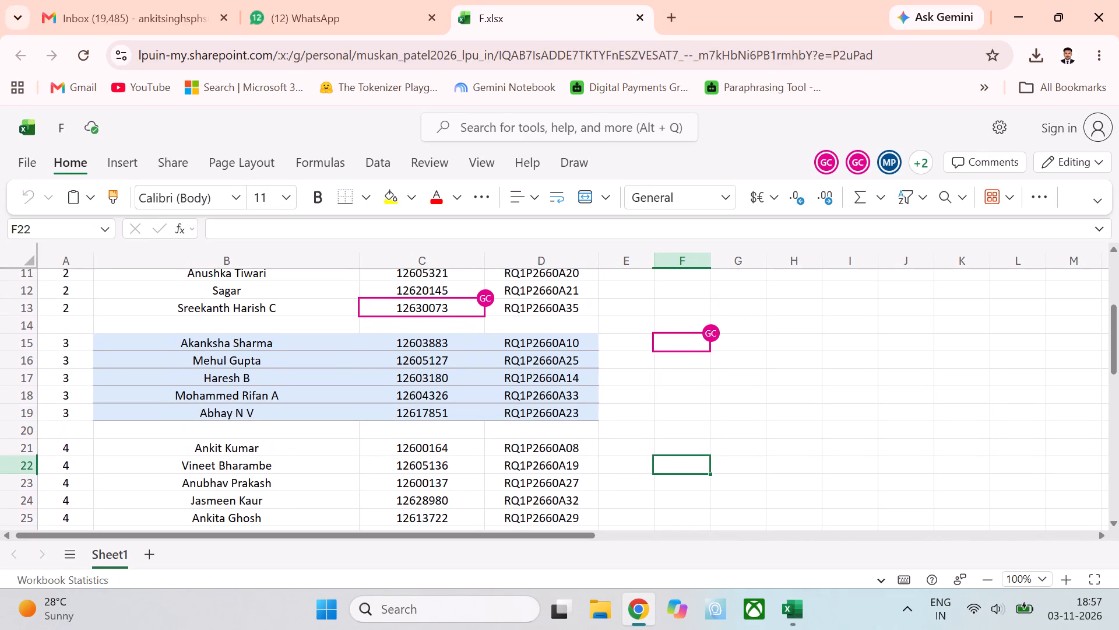
pyautogui.scroll(1, 306, 419)
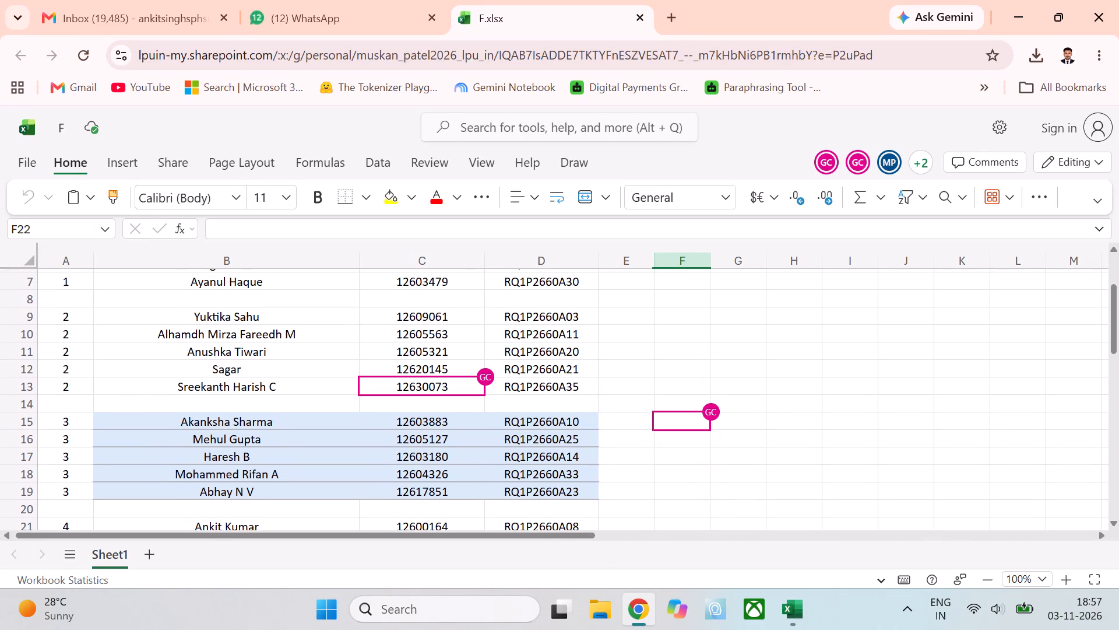
pyautogui.scroll(1, 306, 419)
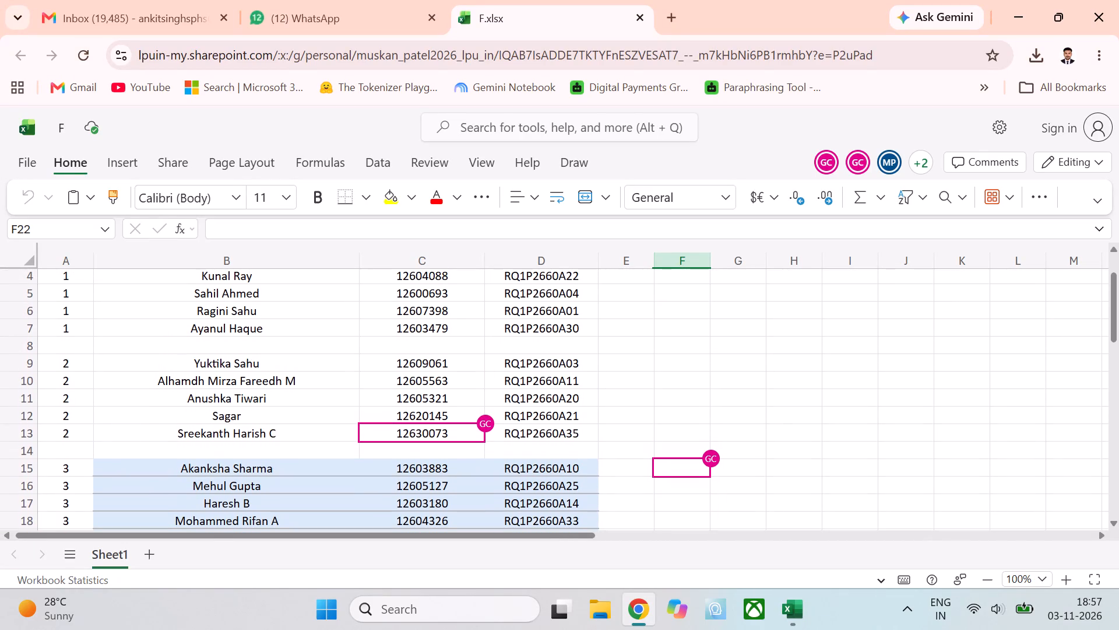
pyautogui.scroll(-1, 306, 419)
pyautogui.scroll(1, 306, 419)
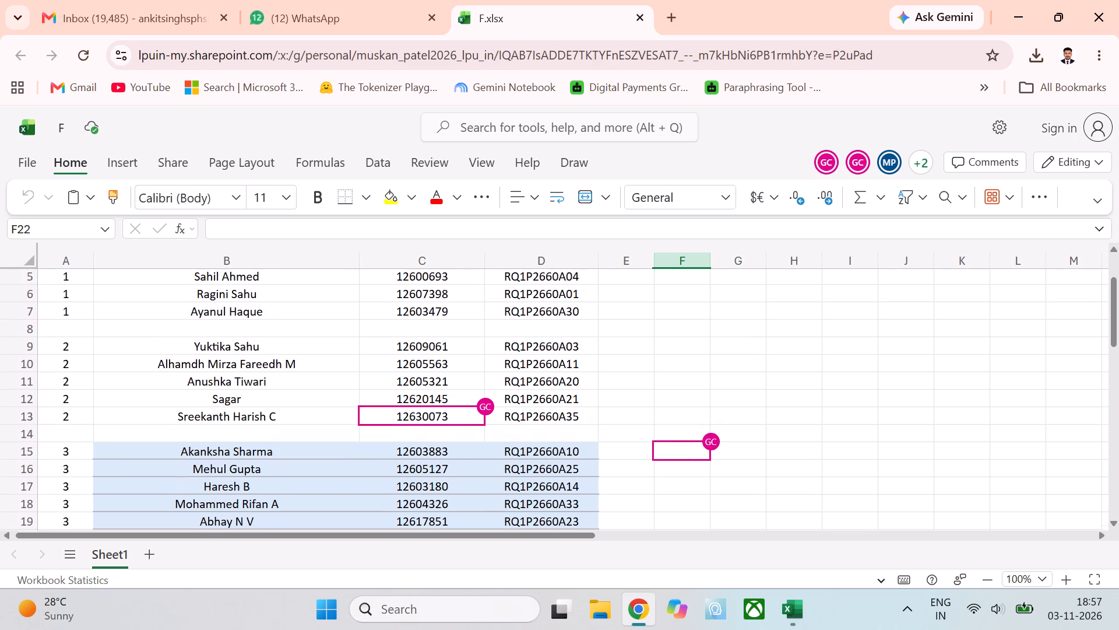
pyautogui.scroll(1, 306, 419)
pyautogui.scroll(-2, 306, 419)
pyautogui.scroll(2, 306, 419)
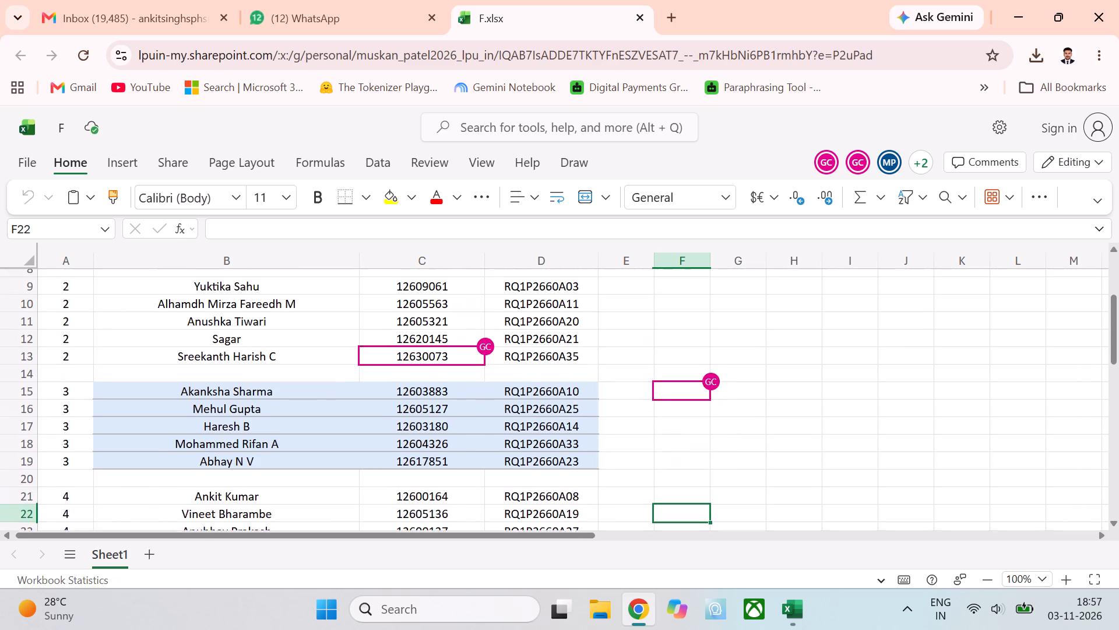
pyautogui.scroll(1, 306, 419)
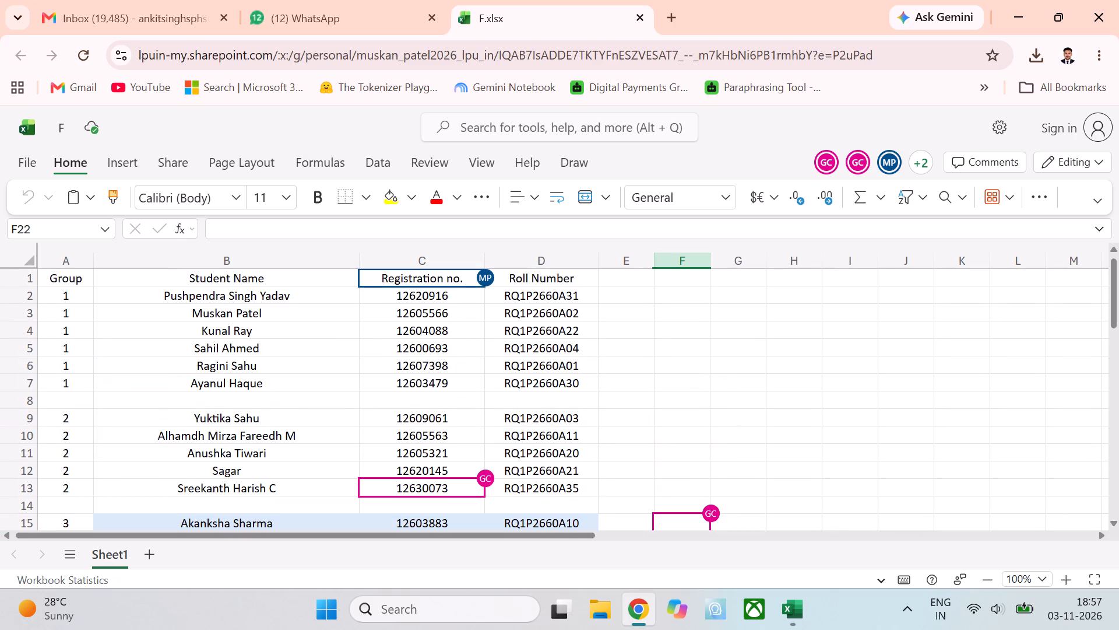
# Switch to the FINM597 workbook in Excel and set the Group column filter to show all groups.
pyautogui.click(805, 600)
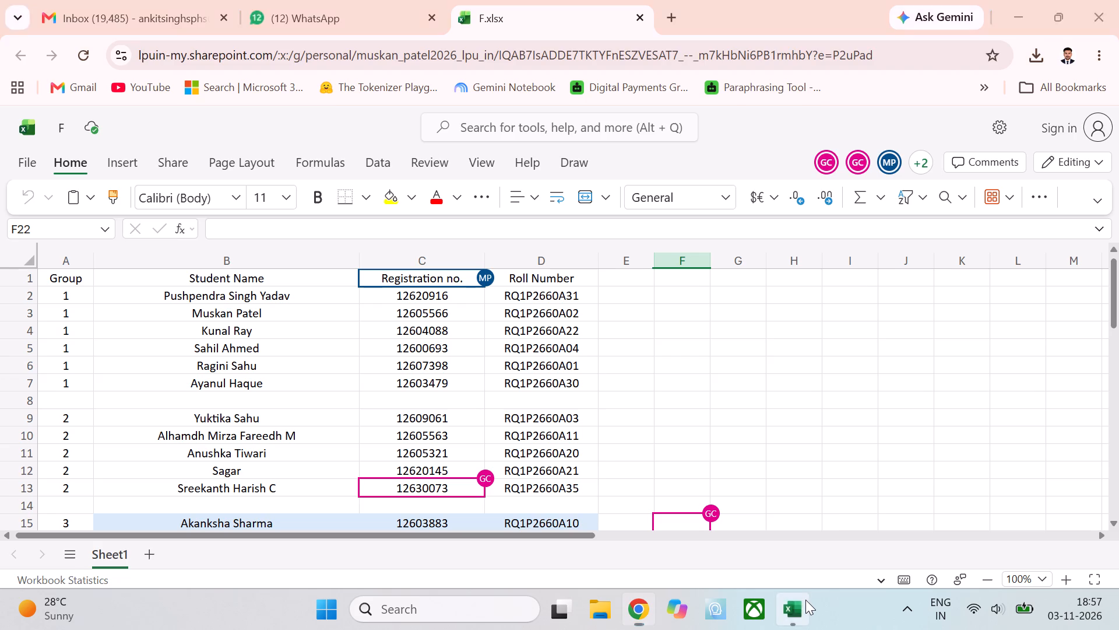
pyautogui.click(142, 292)
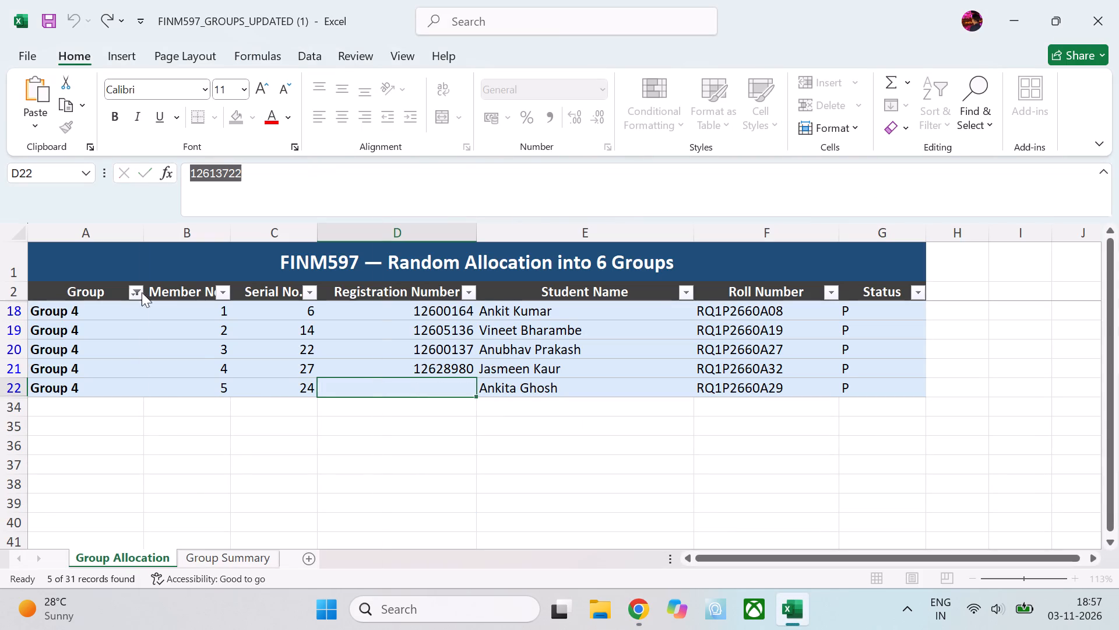
pyautogui.click(210, 402)
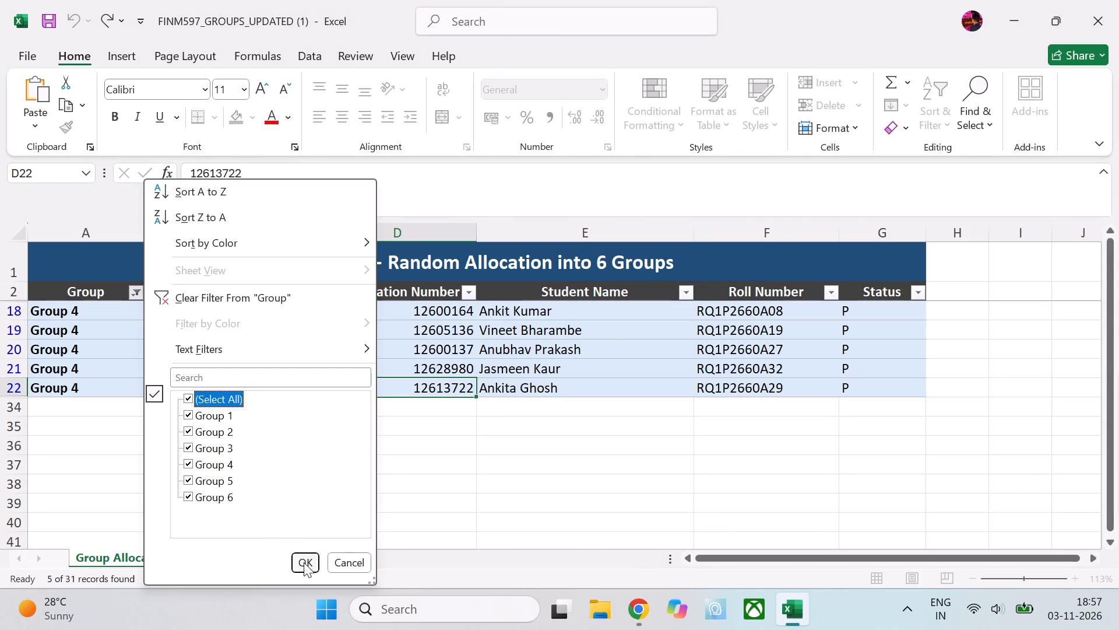
pyautogui.click(305, 567)
# Look through the Group Allocation sheet, examining the student entries listed under Group 6.
pyautogui.scroll(8, 312, 422)
pyautogui.scroll(-2, 354, 439)
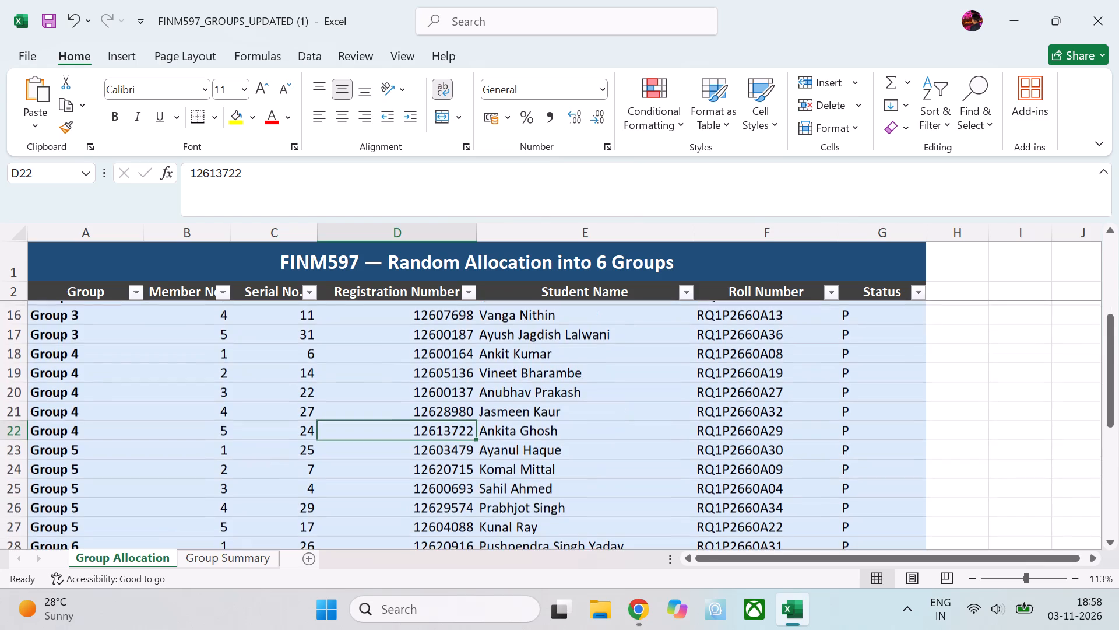
pyautogui.scroll(-1, 354, 439)
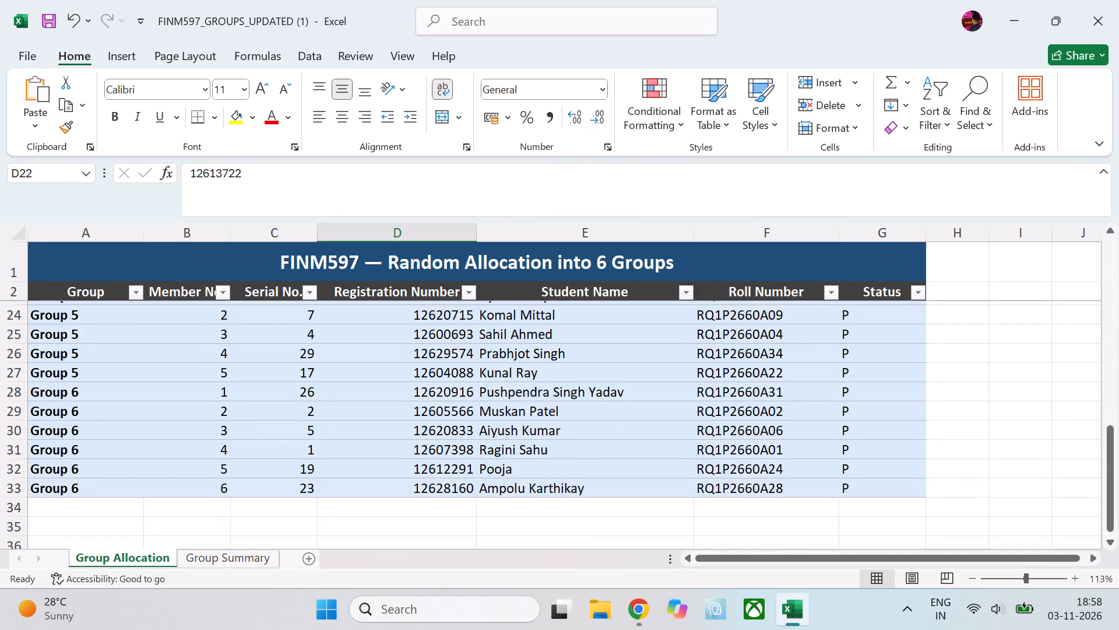
pyautogui.click(88, 387)
pyautogui.press('Right')
pyautogui.press('Right')
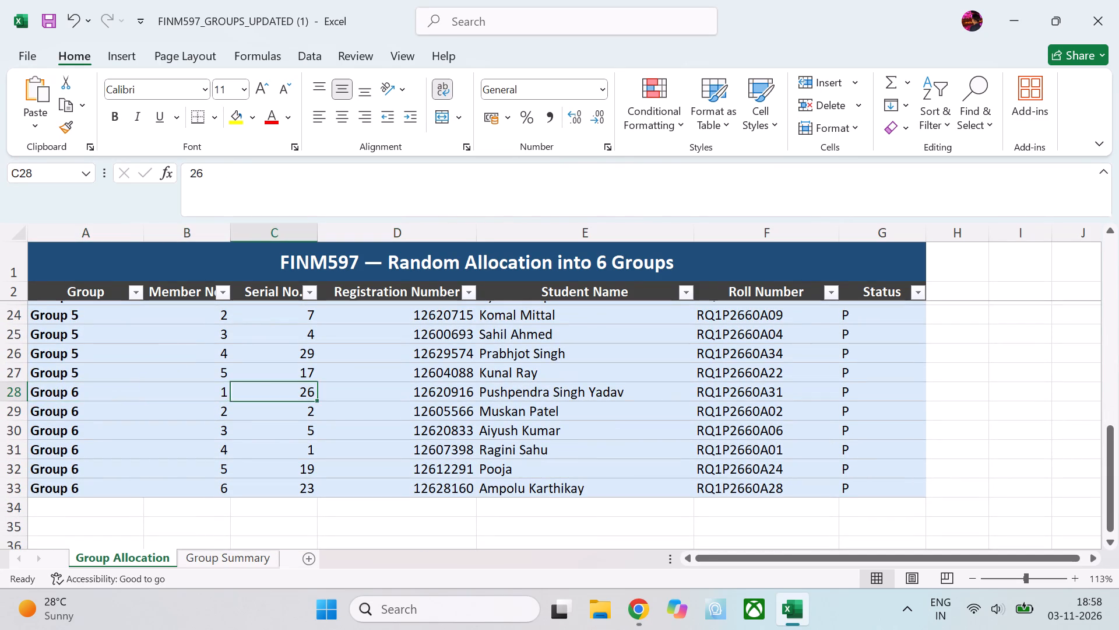
pyautogui.press('Right')
pyautogui.press('Right')
pyautogui.press('Down')
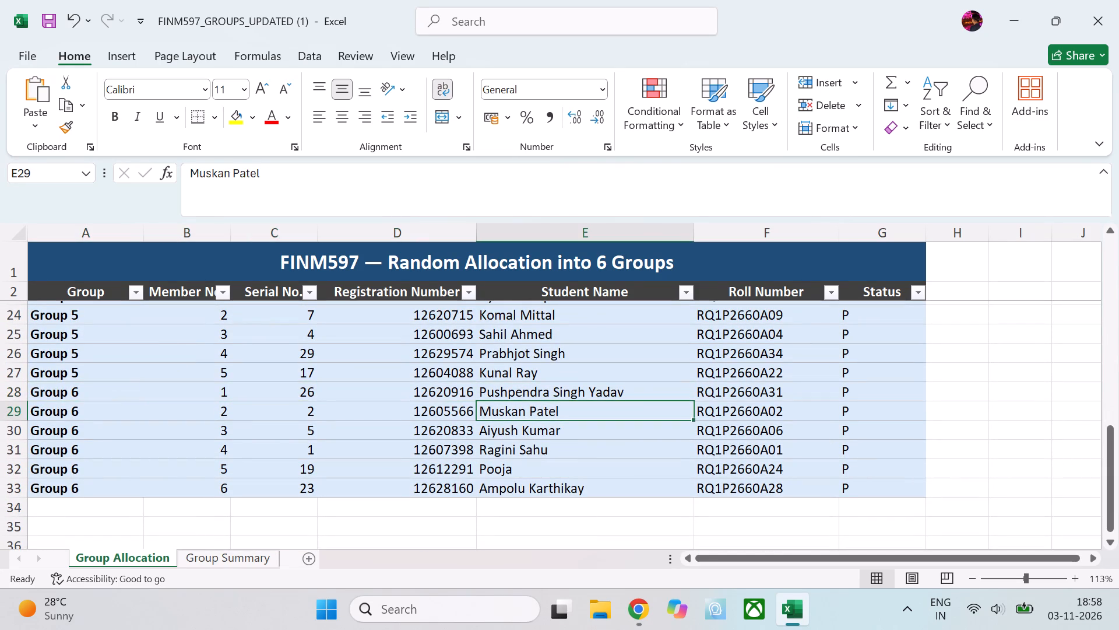
pyautogui.press('Down')
pyautogui.press('Down')
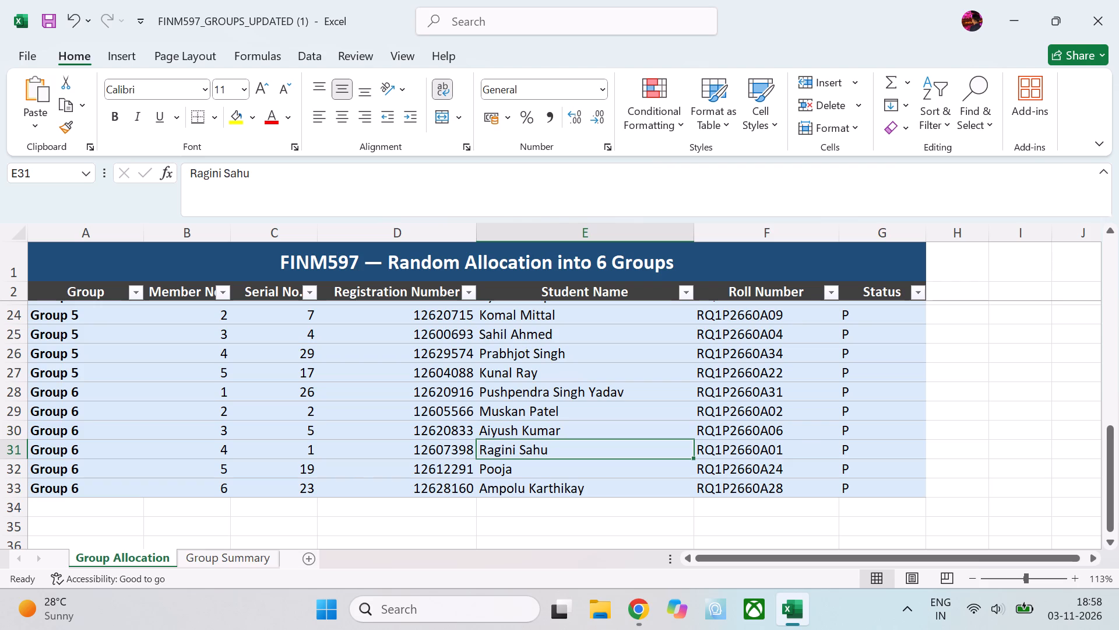
# Compare the first group 1 student names in F.xlsx with the Group 6 entries in the FINM597 workbook.
pyautogui.hotkey('alt', 'Tab')
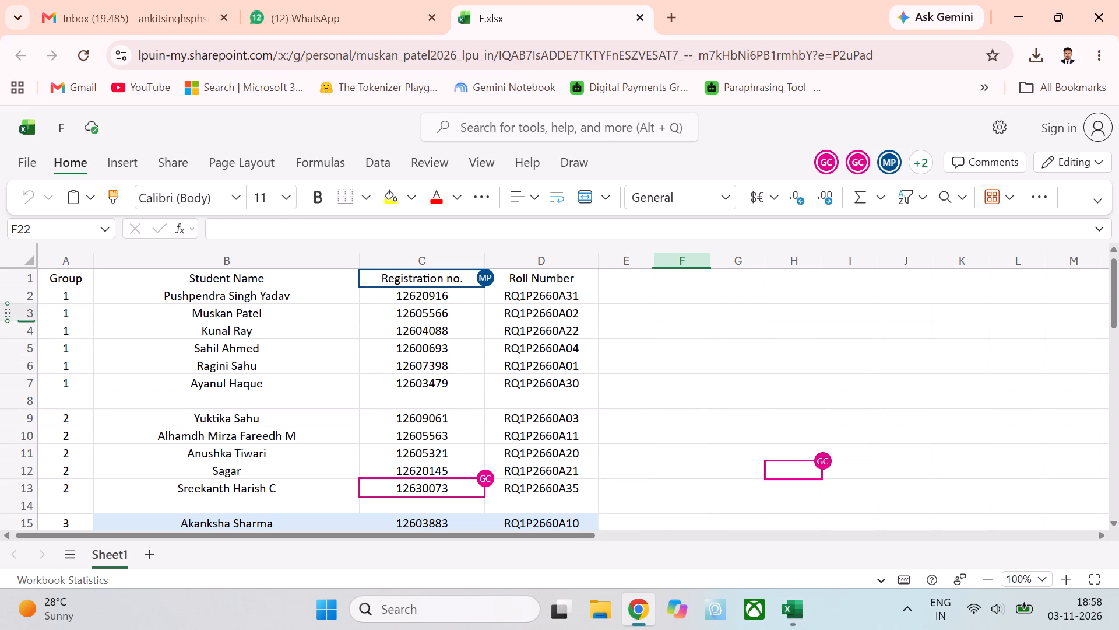
pyautogui.click(216, 299)
pyautogui.press('Down')
pyautogui.press('Down')
pyautogui.hotkey('alt', 'Tab')
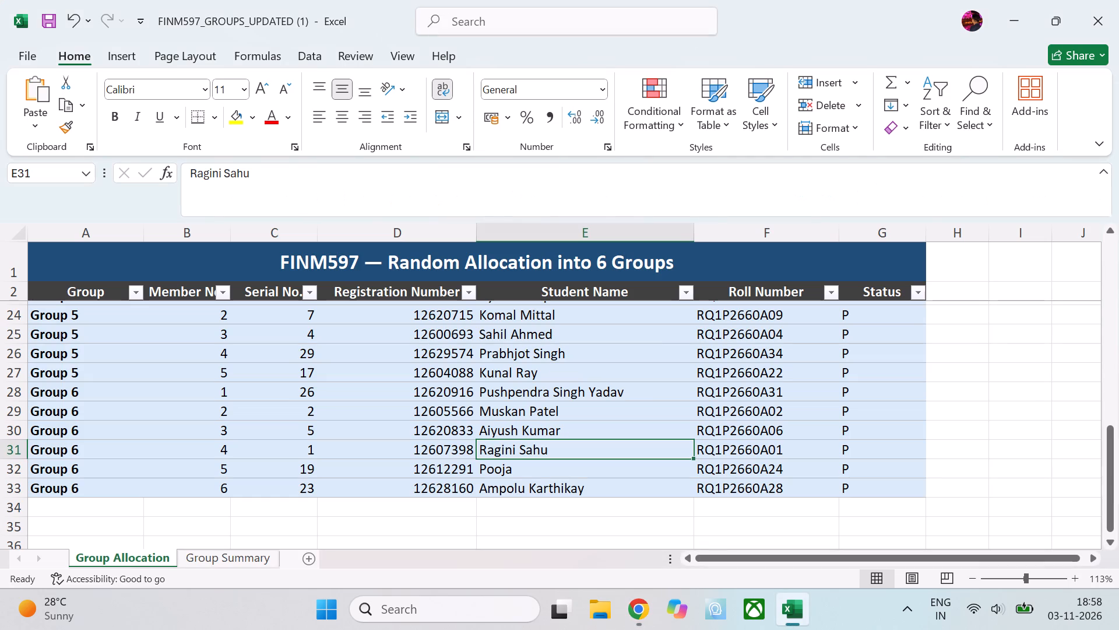
pyautogui.click(525, 391)
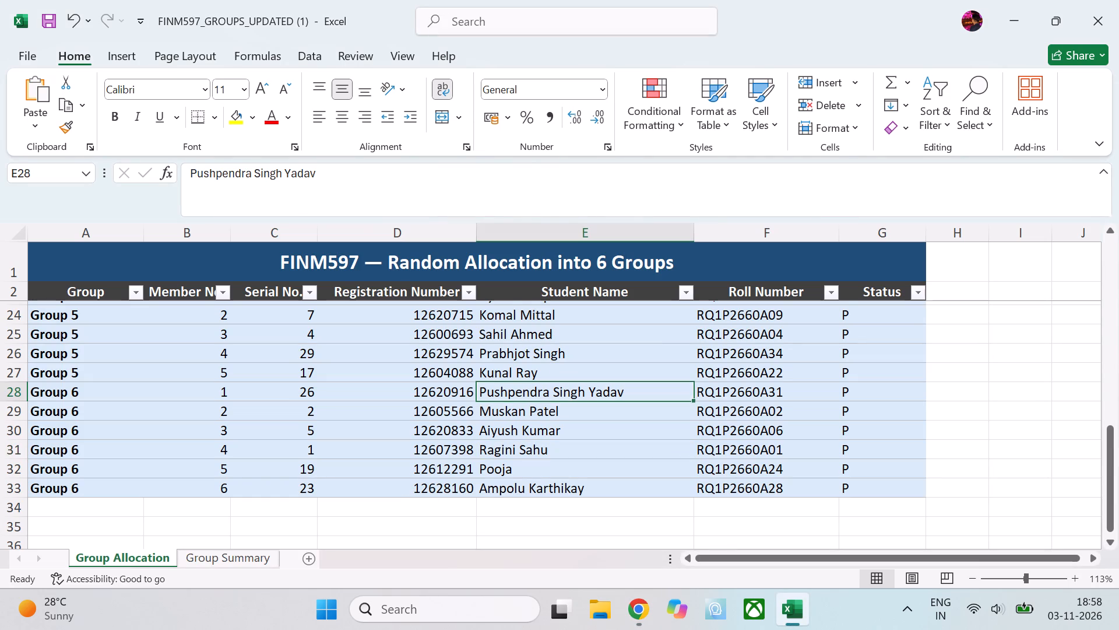
pyautogui.scroll(1, 525, 391)
pyautogui.scroll(-1, 525, 391)
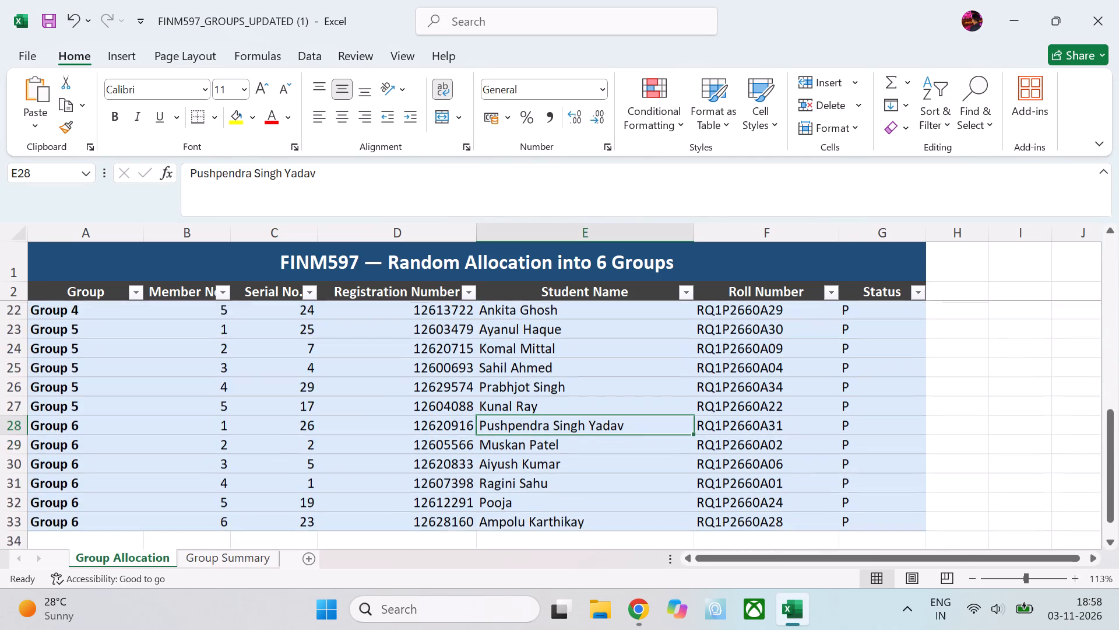
pyautogui.scroll(-1, 525, 391)
# Check the group 1 student in row 3 of F.xlsx against the Group 6 names in the FINM597 workbook.
pyautogui.hotkey('alt', 'Tab')
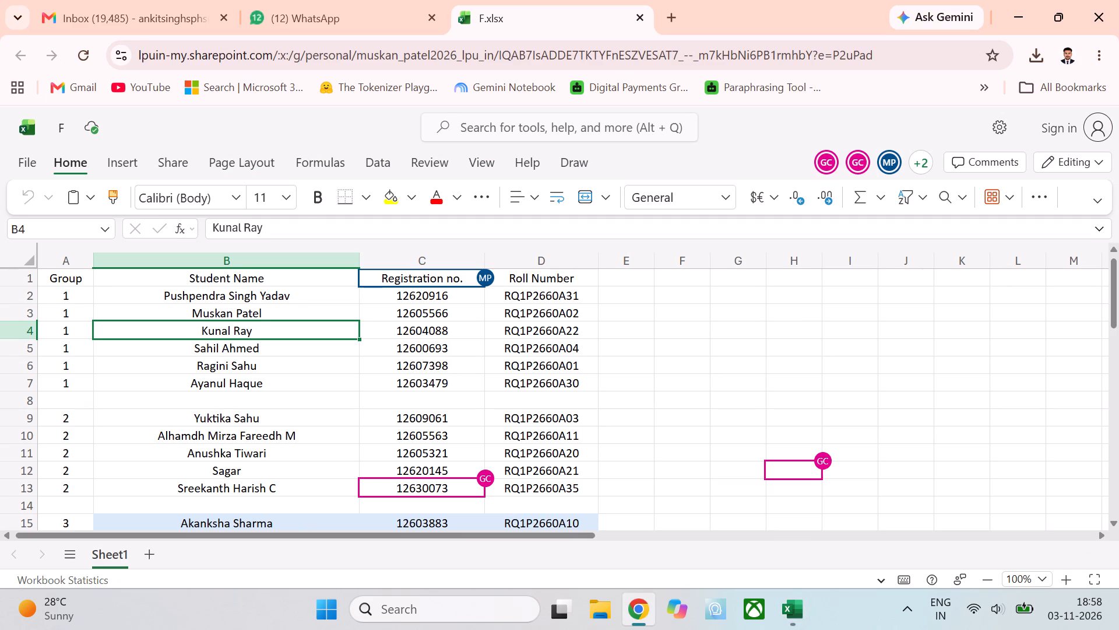
pyautogui.press('Up')
pyautogui.press('Up')
pyautogui.press('Down')
pyautogui.hotkey('alt', 'Tab')
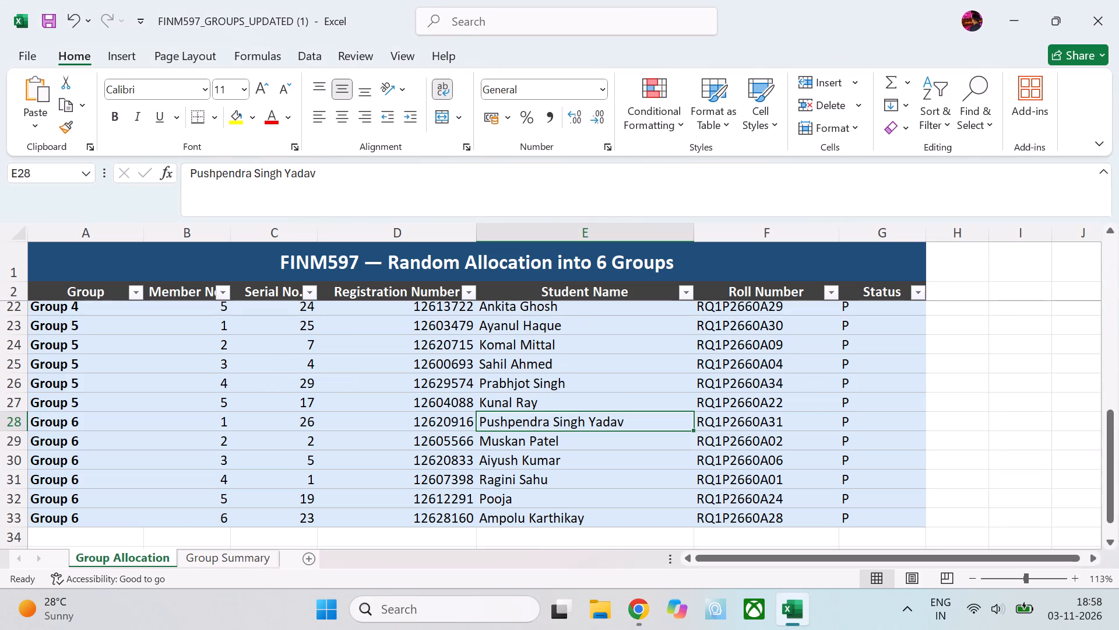
pyautogui.press('Down')
pyautogui.press('Down')
pyautogui.press('Down')
pyautogui.press('Down')
pyautogui.press('Down')
pyautogui.press('Up')
pyautogui.press('Up')
pyautogui.press('Up')
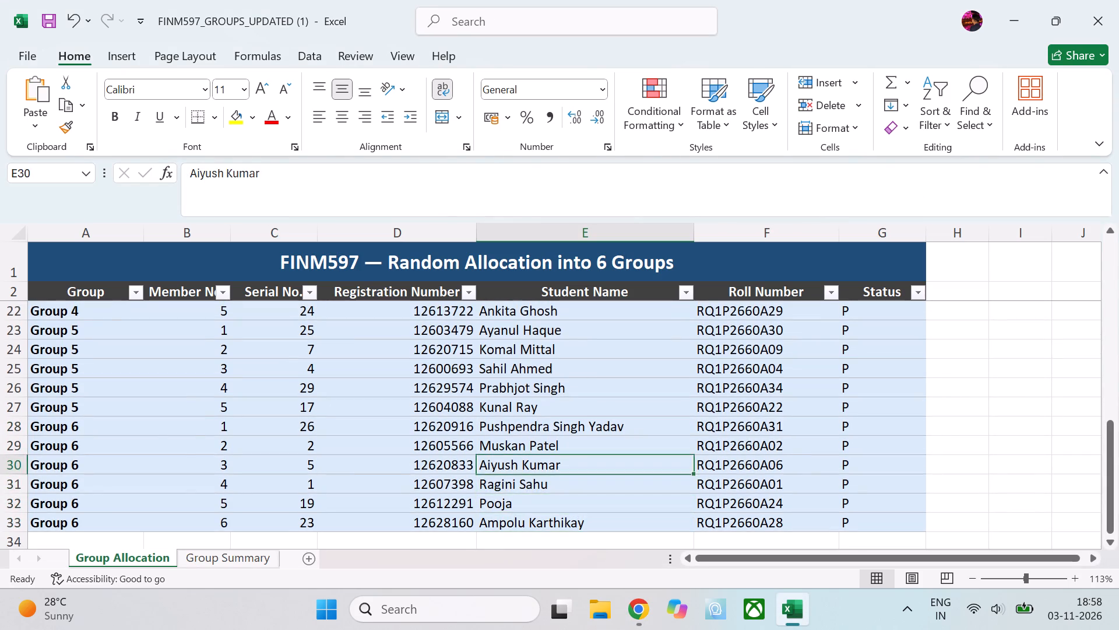
pyautogui.press('Up')
# Compare the group 1 students in rows 6 and 7 of F.xlsx with the Group 6 names in the FINM597 workbook.
pyautogui.hotkey('alt', 'Tab')
pyautogui.press('Down')
pyautogui.press('Down')
pyautogui.press('Down')
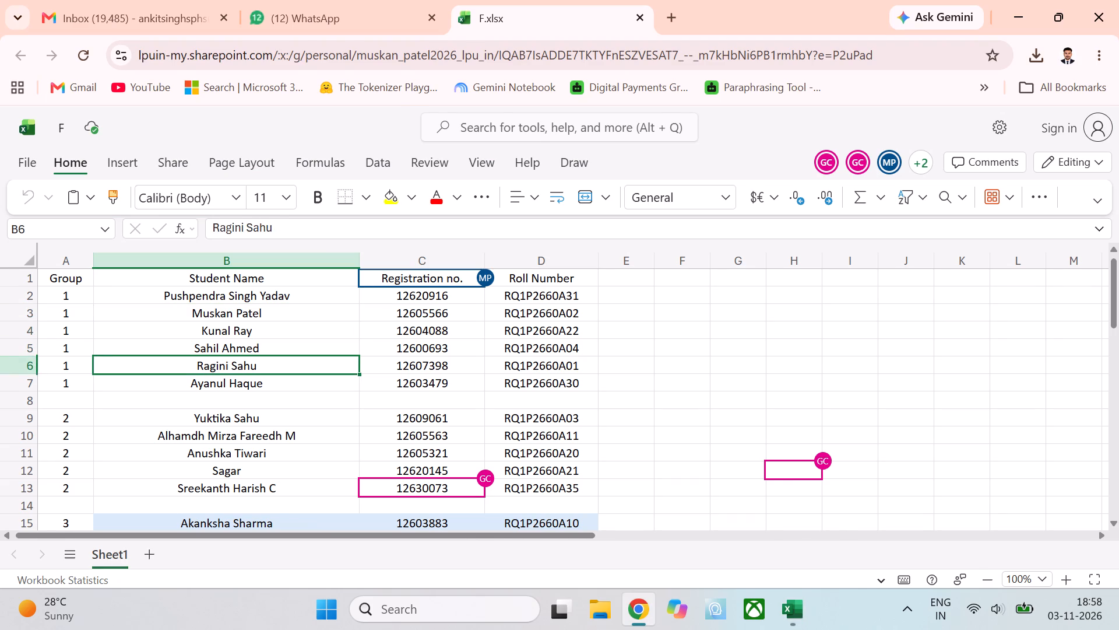
pyautogui.hotkey('alt', 'Tab')
pyautogui.press('Down')
pyautogui.press('Down')
pyautogui.hotkey('alt', 'Tab')
pyautogui.press('Down')
pyautogui.hotkey('alt', 'Tab')
pyautogui.hotkey('alt', 'Tab')
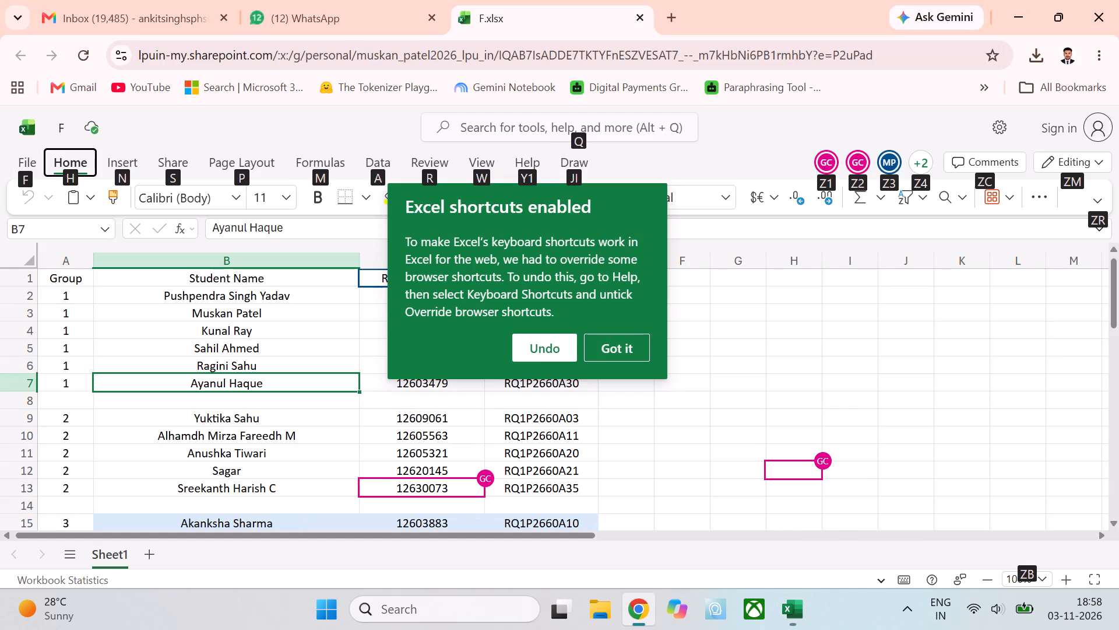
pyautogui.hotkey('alt', 'Tab')
# Examine the Group 2 and Group 3 student names in the FINM597 Group Allocation sheet.
pyautogui.scroll(1, 478, 393)
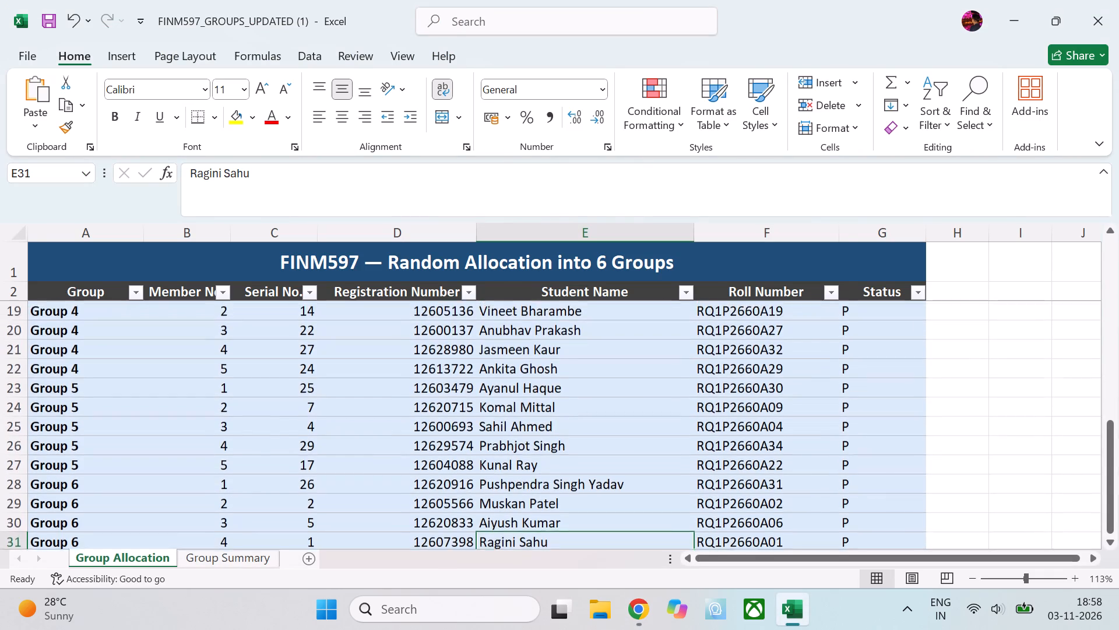
pyautogui.scroll(1, 478, 393)
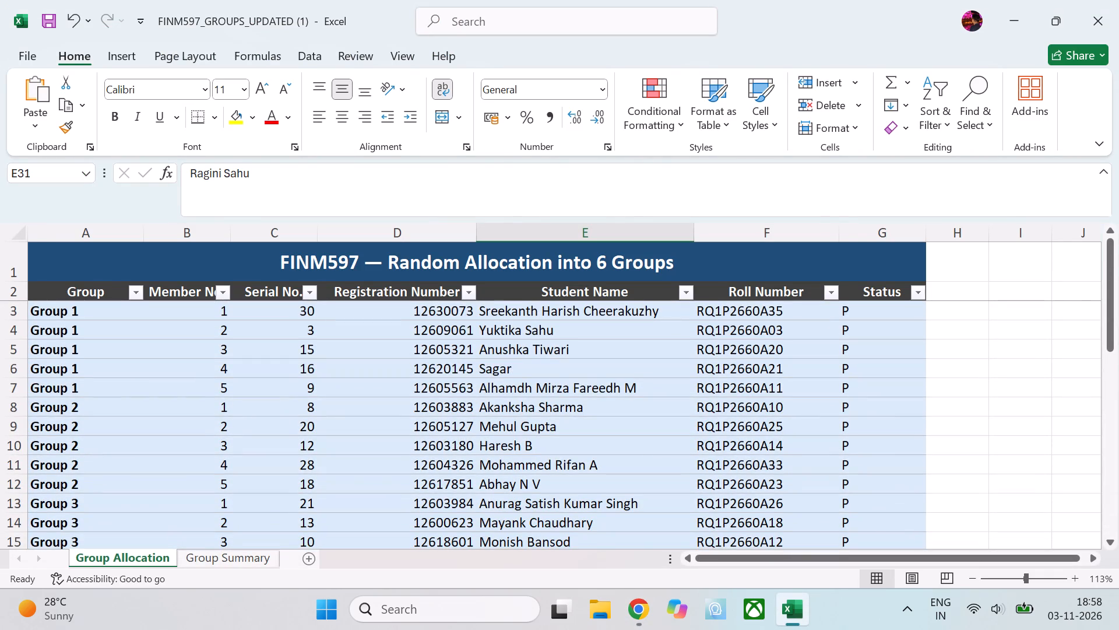
pyautogui.click(515, 397)
pyautogui.press('Down')
pyautogui.press('Down')
pyautogui.press('Down')
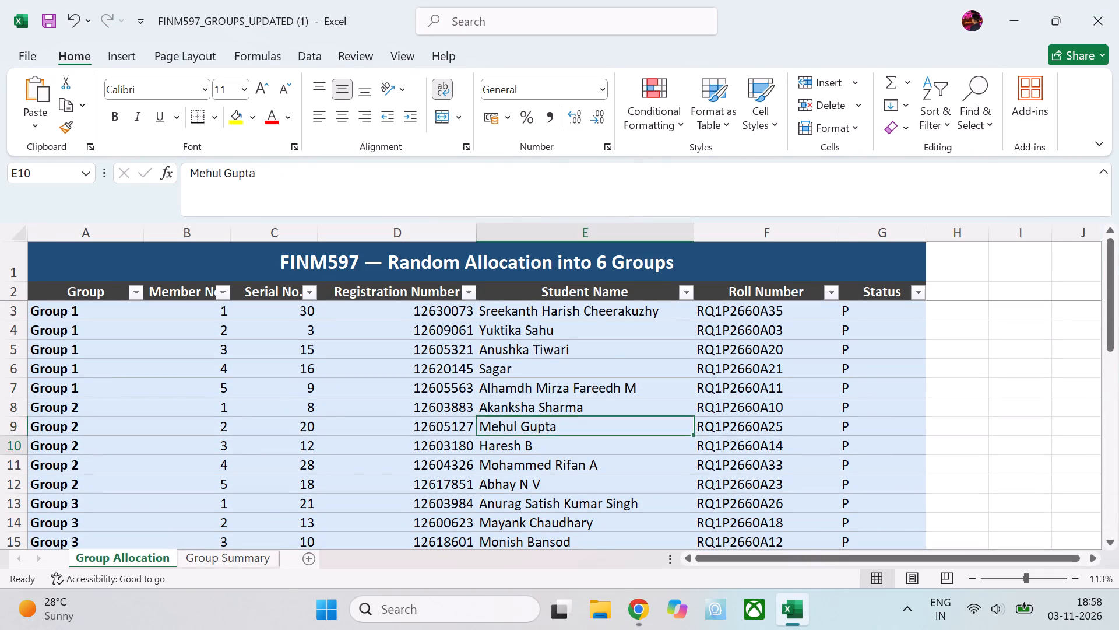
pyautogui.press('Down')
pyautogui.press('Down')
pyautogui.press('Down')
pyautogui.press('Down')
pyautogui.press('Down')
pyautogui.press('Down')
pyautogui.press('Up')
pyautogui.press('Up')
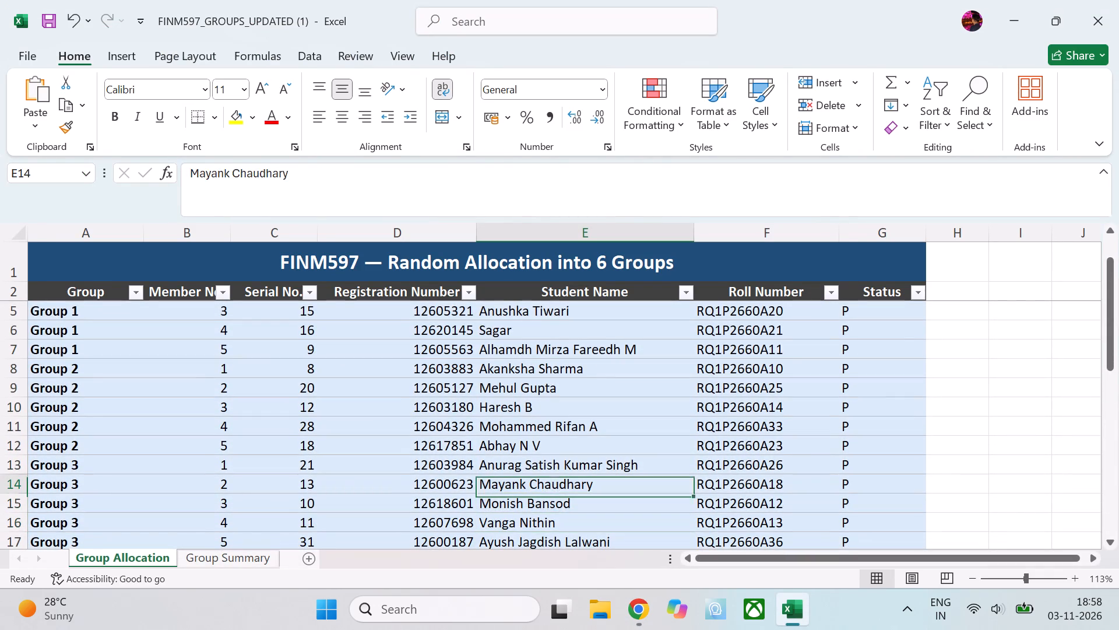
pyautogui.press('Up')
pyautogui.press('Up')
pyautogui.press('Up')
pyautogui.press('Down')
pyautogui.press('Down')
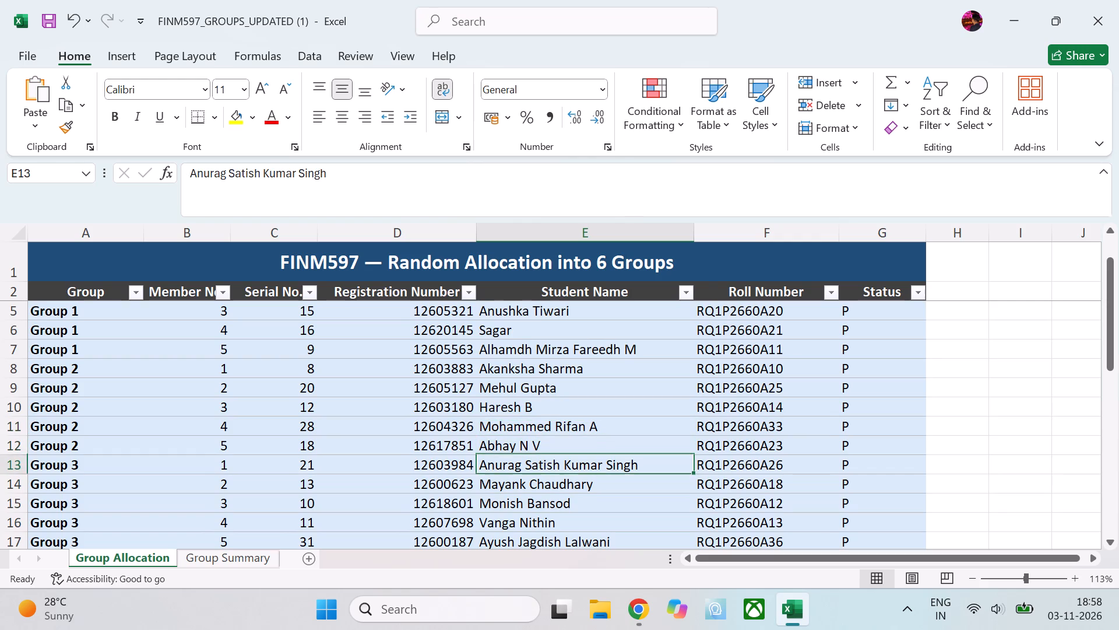
pyautogui.press('Down')
pyautogui.press('Down')
# Go over the student names listed under Group 3 in rows 13 to 17 of the Group Allocation sheet.
pyautogui.scroll(-1, 515, 397)
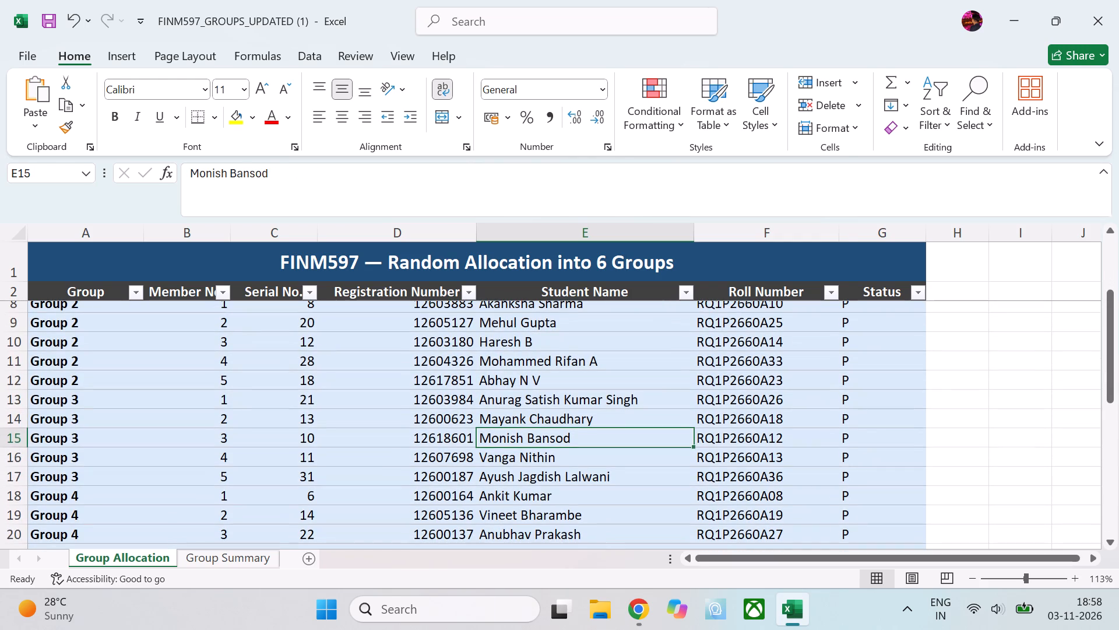
pyautogui.click(522, 459)
pyautogui.click(519, 484)
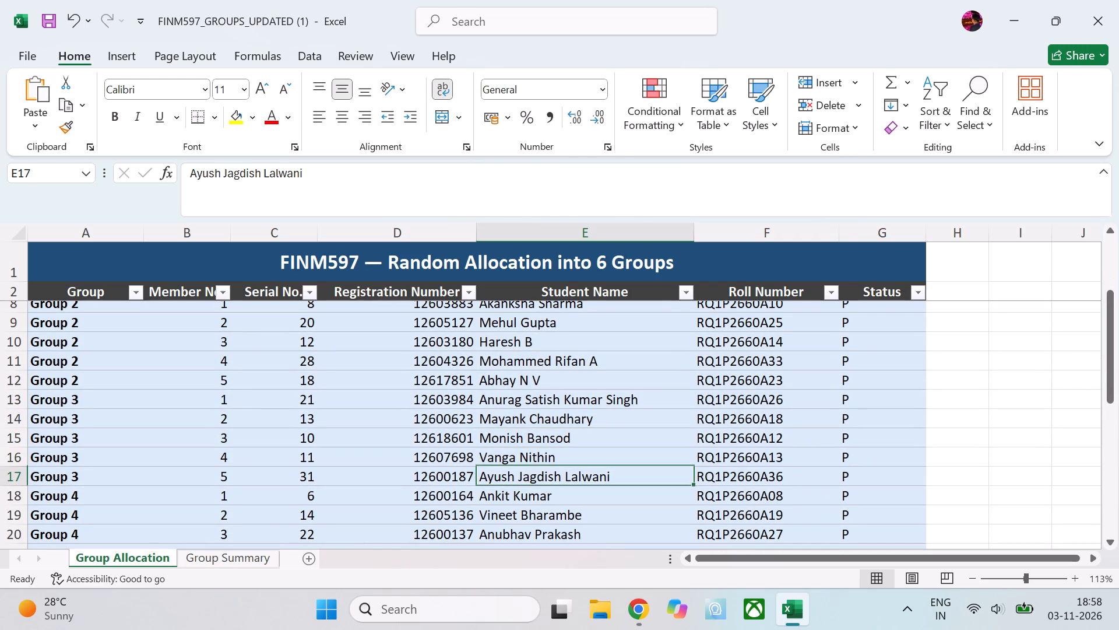
pyautogui.moveTo(523, 398); pyautogui.dragTo(521, 433)
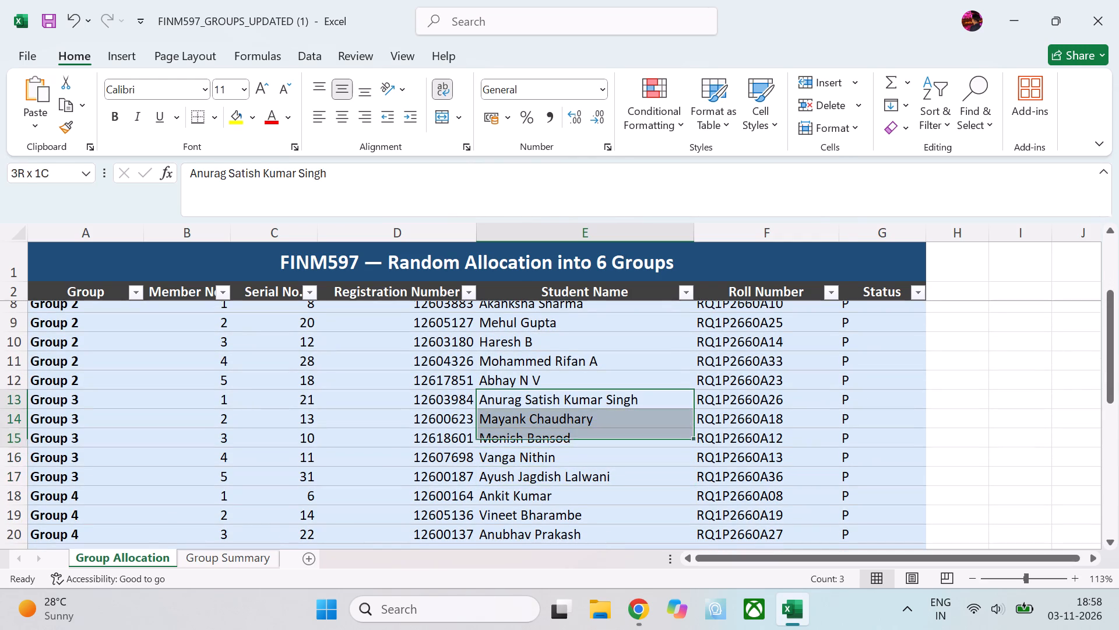
pyautogui.moveTo(521, 433); pyautogui.dragTo(516, 461)
pyautogui.scroll(-1, 516, 461)
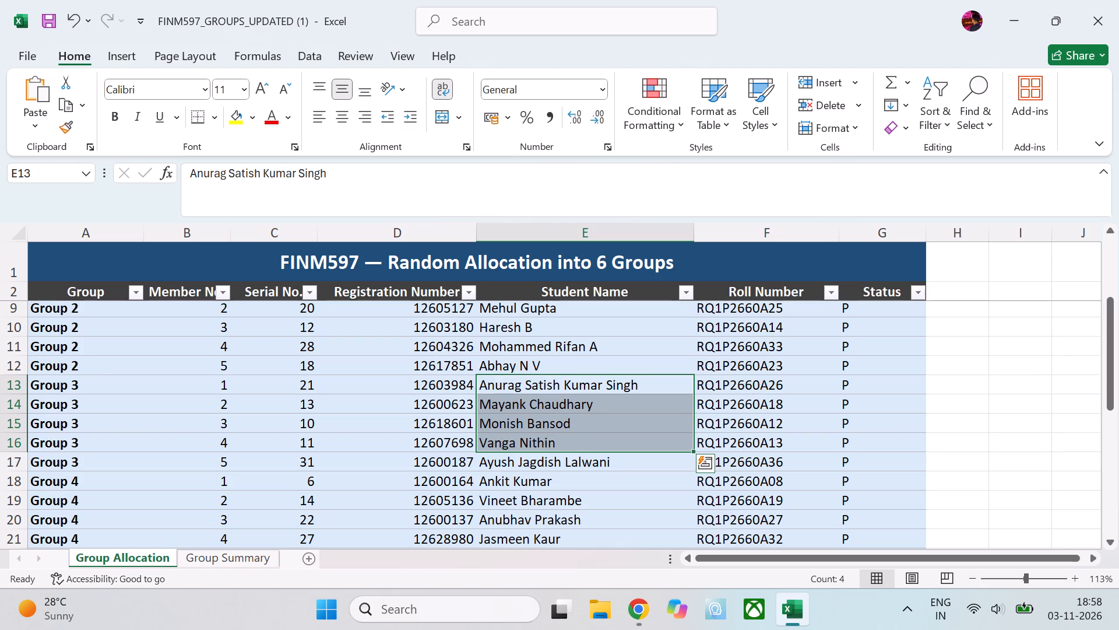
pyautogui.click(531, 390)
pyautogui.press('Down')
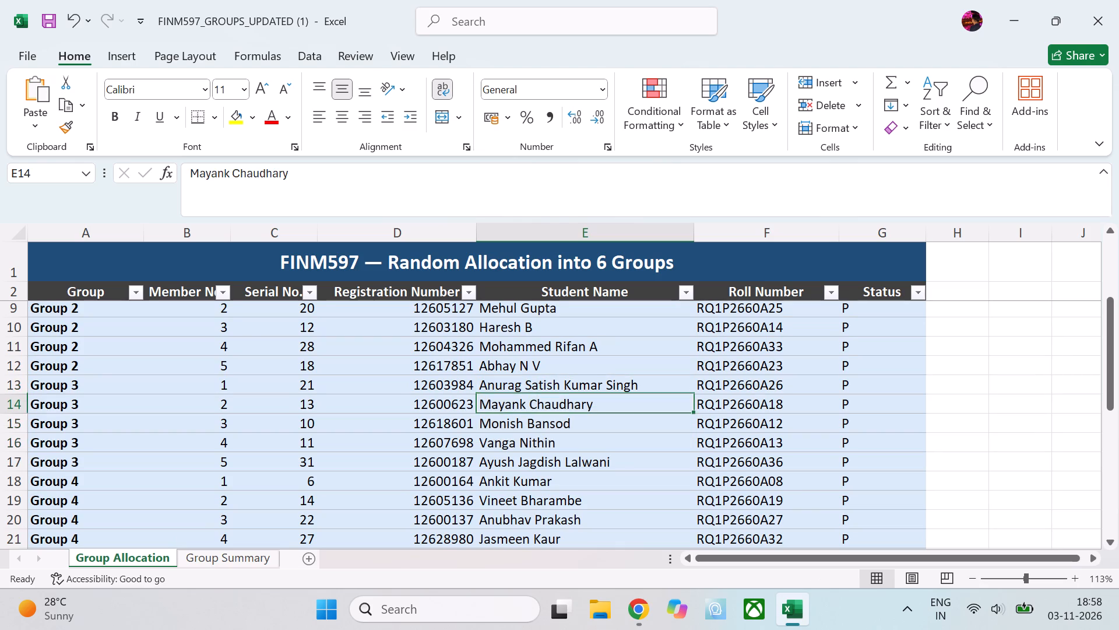
# Go over the remaining Group 3 names and the Group 4 student names in the Group Allocation sheet.
pyautogui.press('Down')
pyautogui.press('Down')
pyautogui.press('Down')
pyautogui.press('Down')
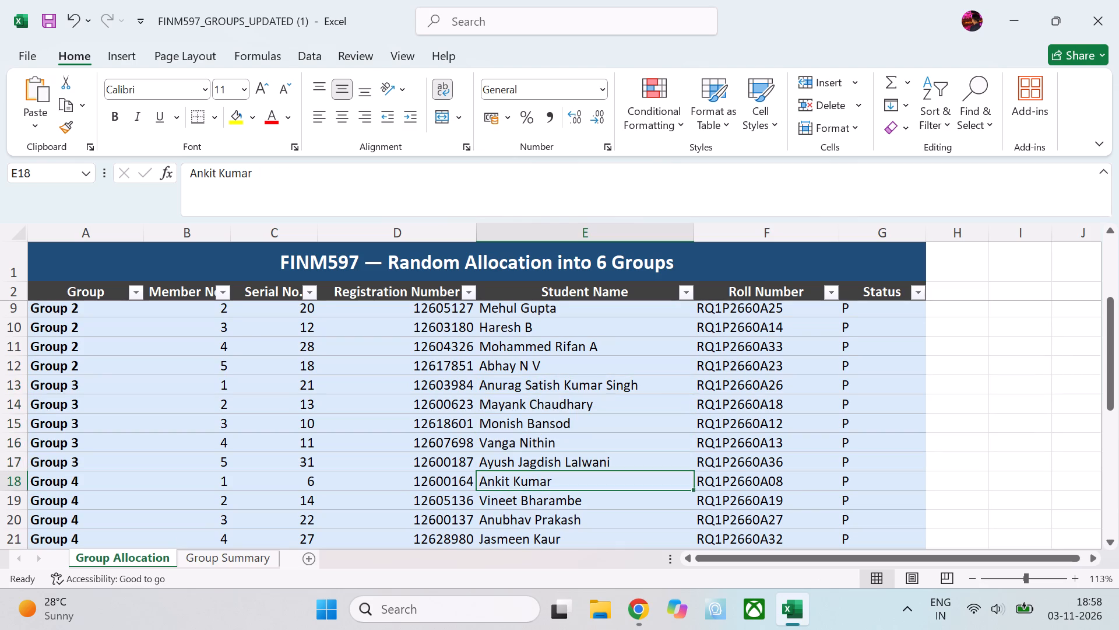
pyautogui.scroll(-1, 531, 390)
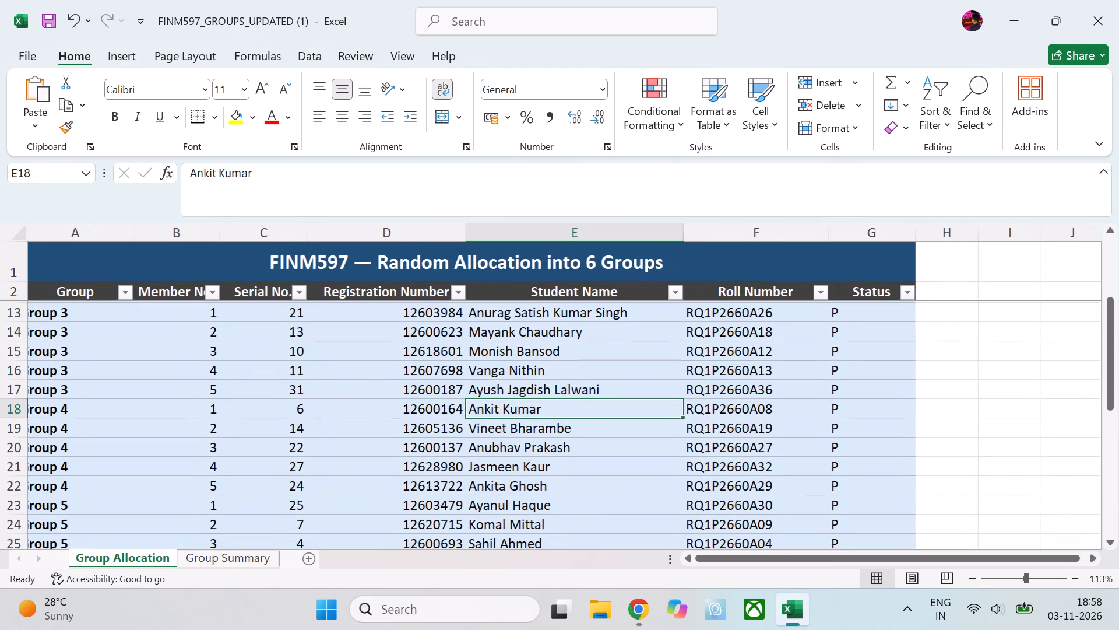
pyautogui.scroll(-2, 531, 390)
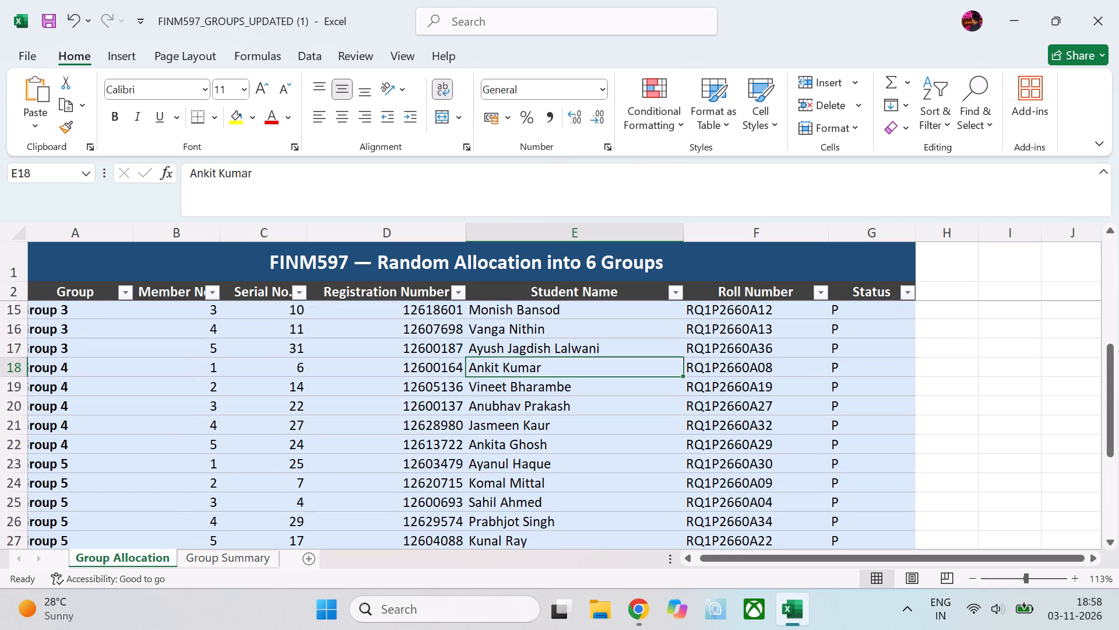
pyautogui.scroll(-1, 531, 390)
# Examine the student names listed under Group 5 and Group 6, from row 23 onward, in the Group Allocation sheet.
pyautogui.click(523, 416)
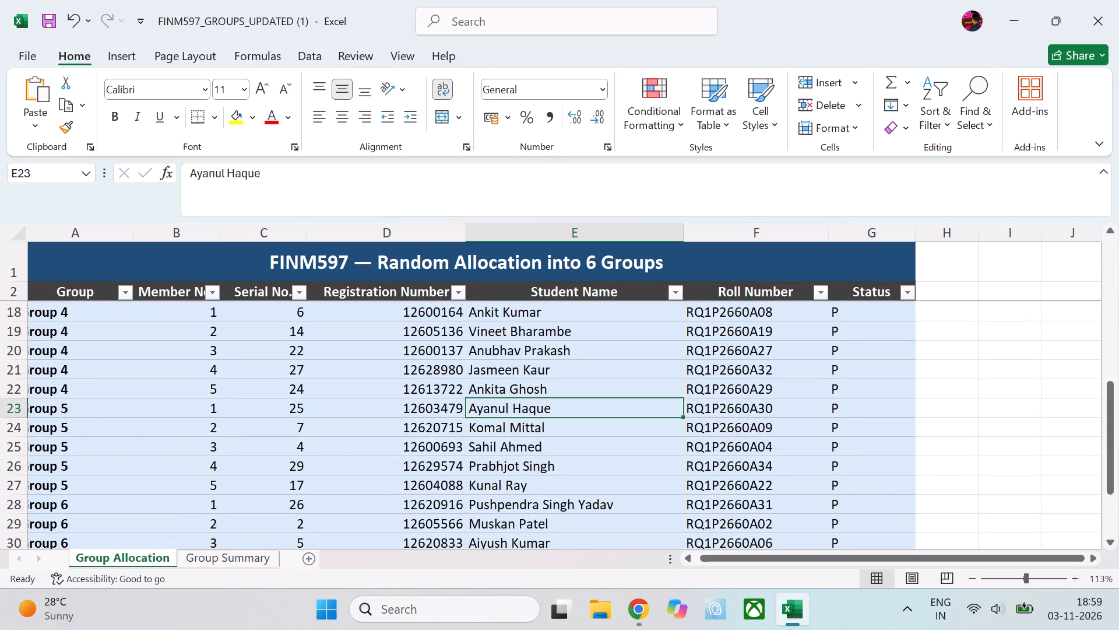
pyautogui.press('Down')
pyautogui.press('Down')
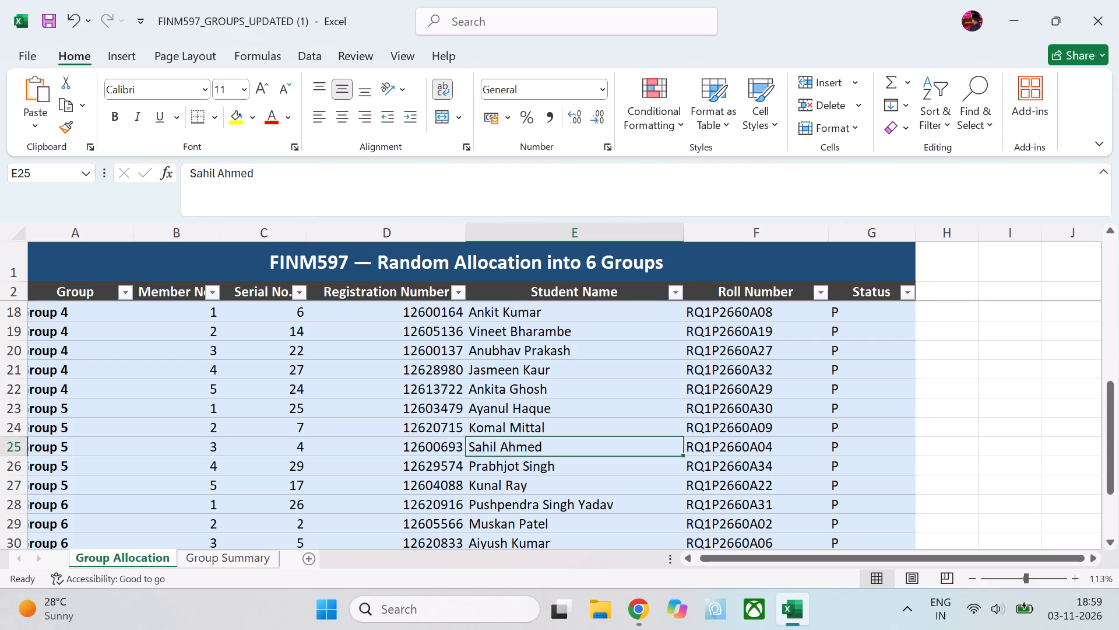
pyautogui.press('Down')
pyautogui.press('Down')
pyautogui.press('Down')
pyautogui.press('Down')
pyautogui.press('Down')
pyautogui.press('Down')
pyautogui.press('Down')
pyautogui.press('Up')
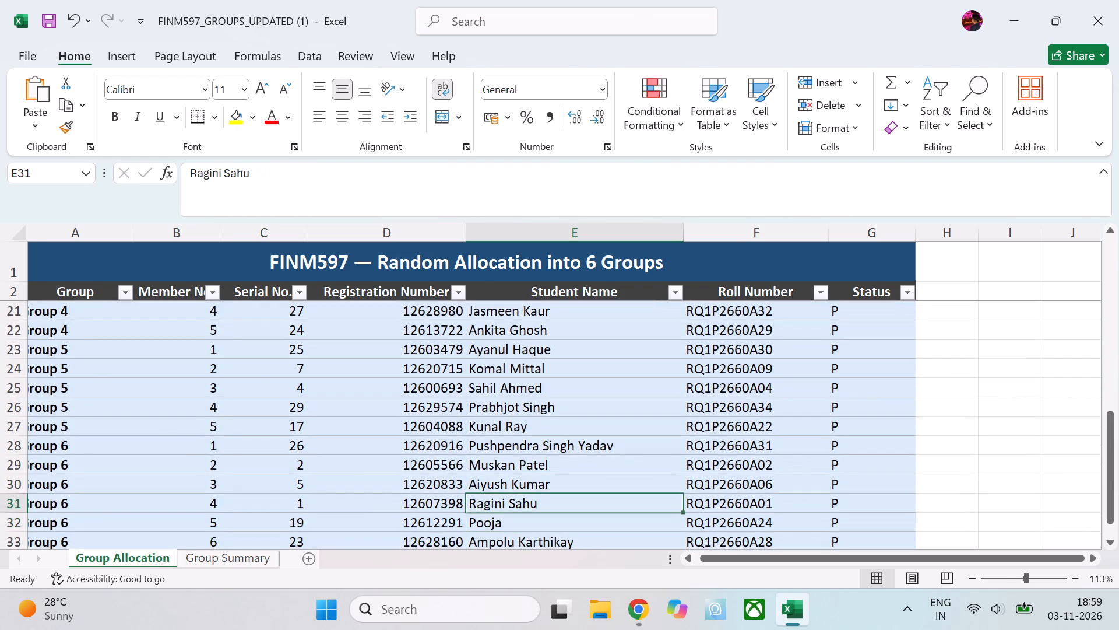
# Switch to F.xlsx in Chrome, review its rows from group 1 down to group 6, and save it.
pyautogui.hotkey('alt', 'Tab')
pyautogui.click(343, 394)
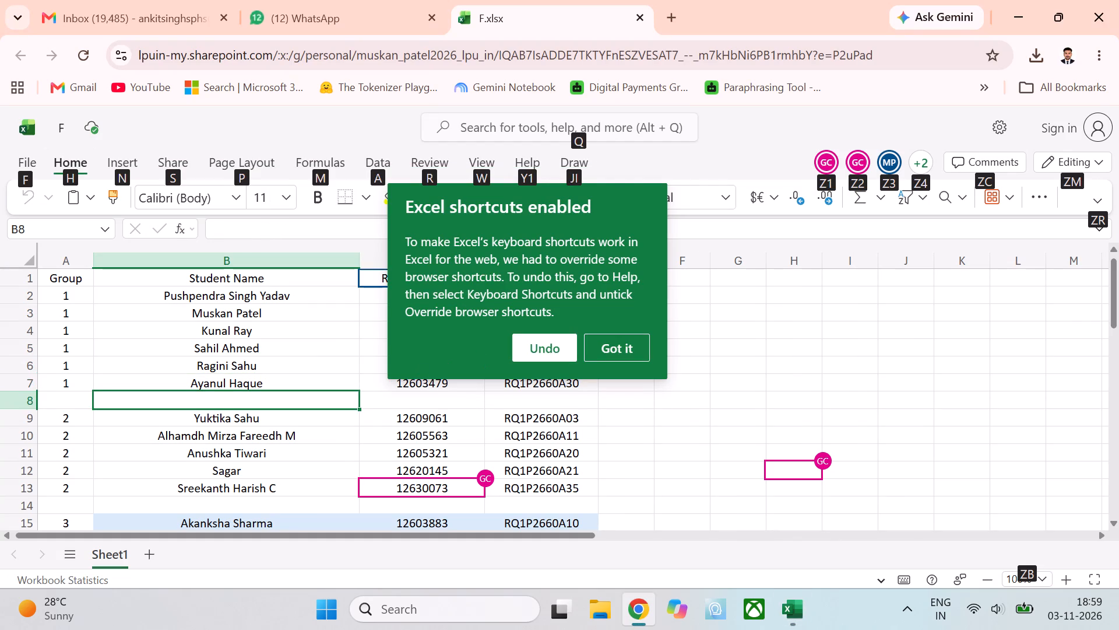
pyautogui.scroll(-4, 343, 394)
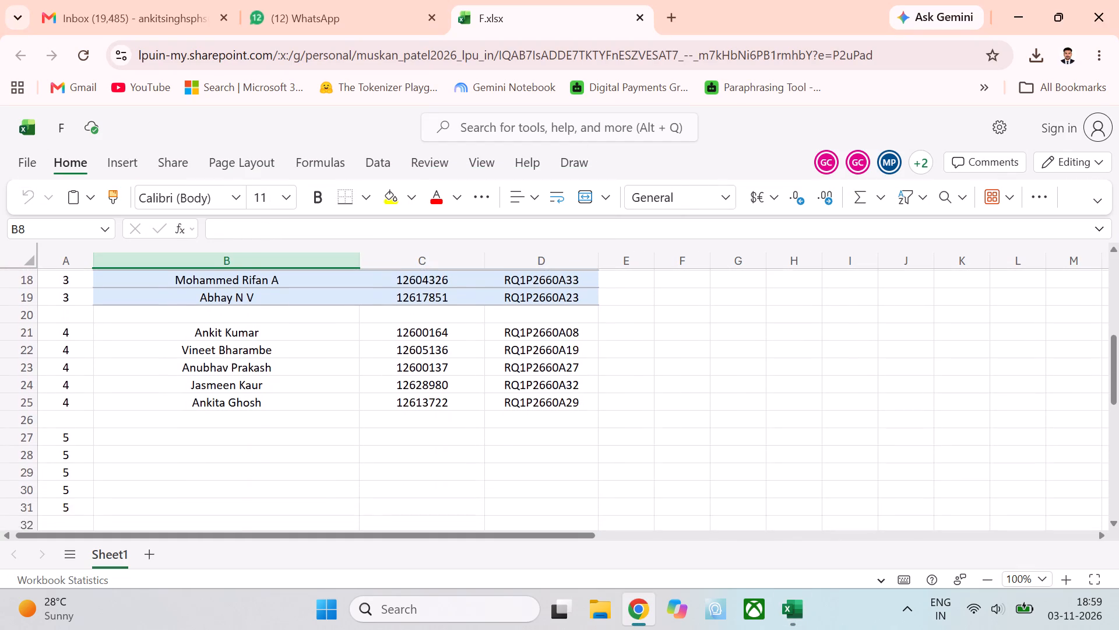
pyautogui.scroll(-2, 343, 394)
pyautogui.hotkey('ctrl', 's')
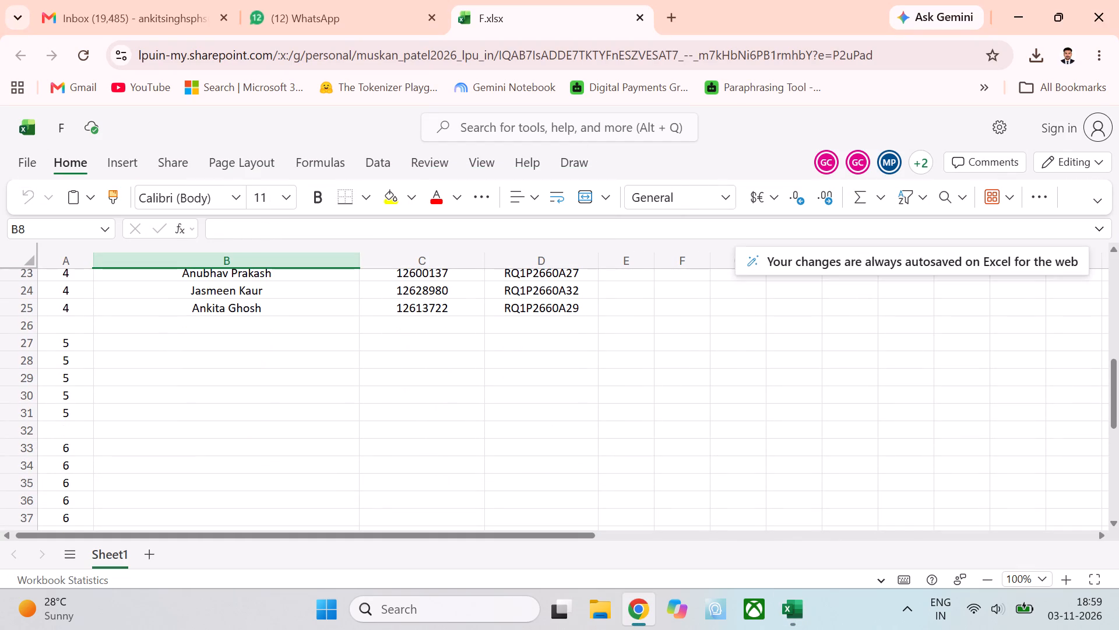
# Close the browser window containing F.xlsx and the FINM597_GROUPS_UPDATED (1) workbook.
pyautogui.click(1098, 0)
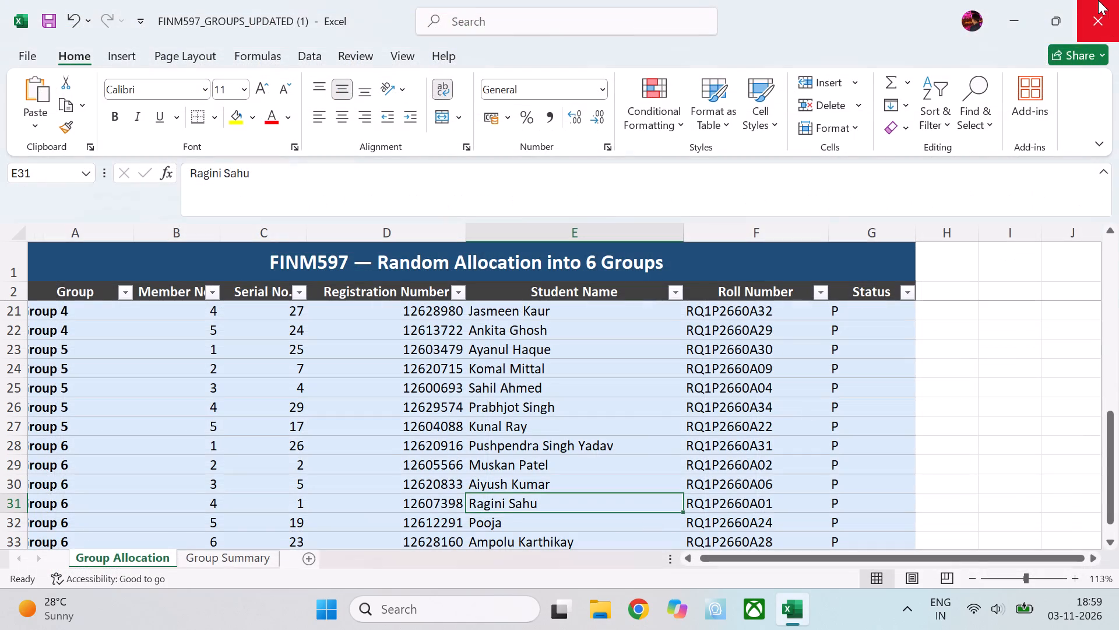
pyautogui.click(1115, 0)
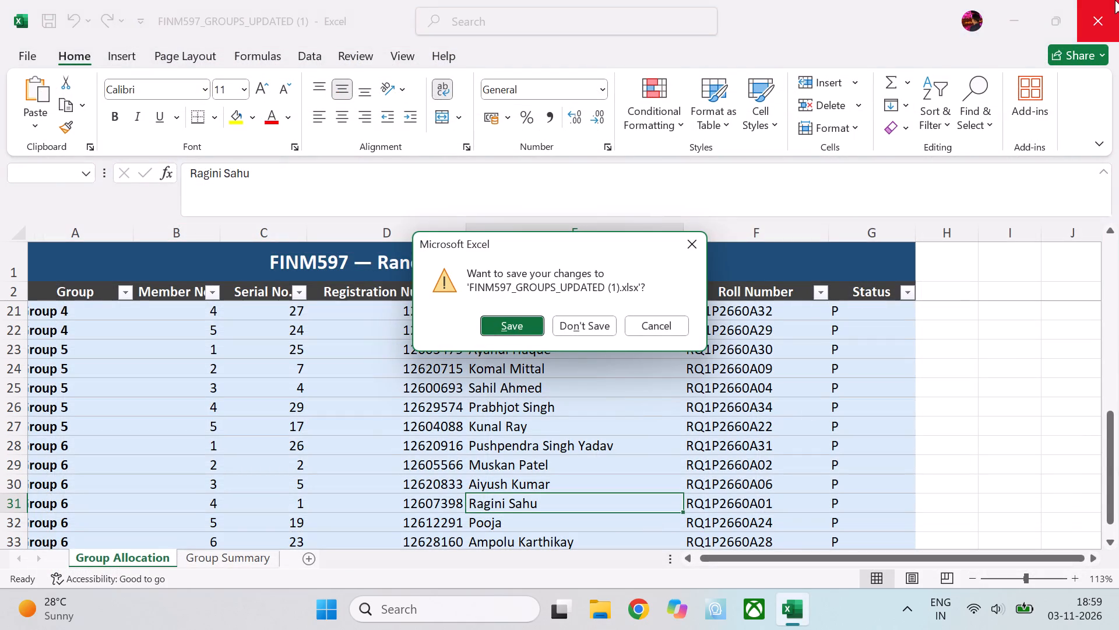
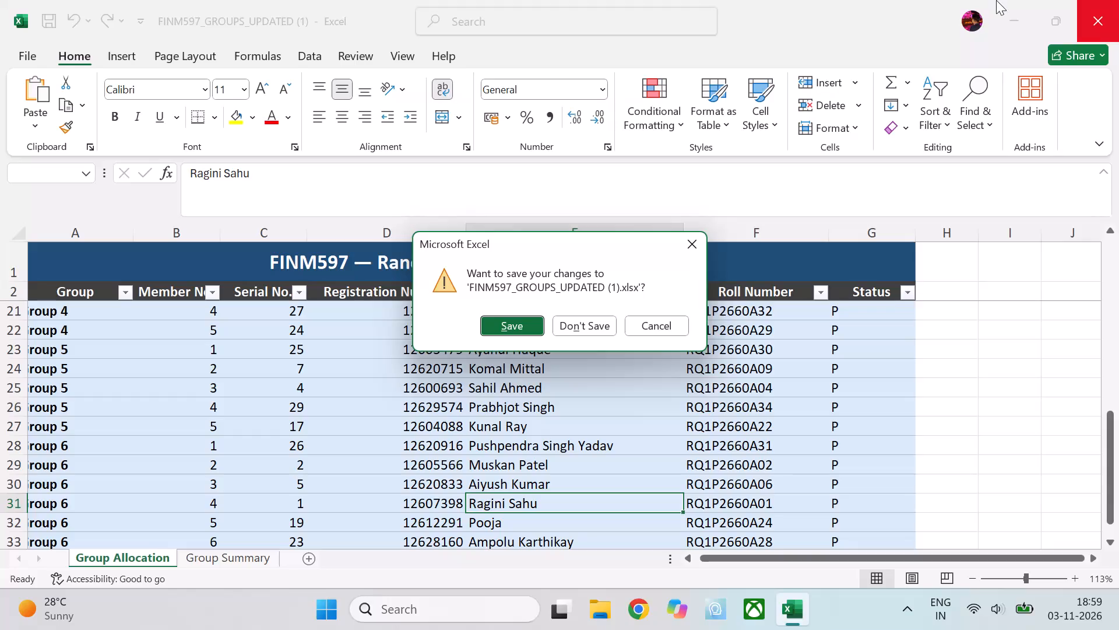
# Close the FINM597_GROUPS_UPDATED (1) workbook without saving its changes.
pyautogui.click(637, 323)
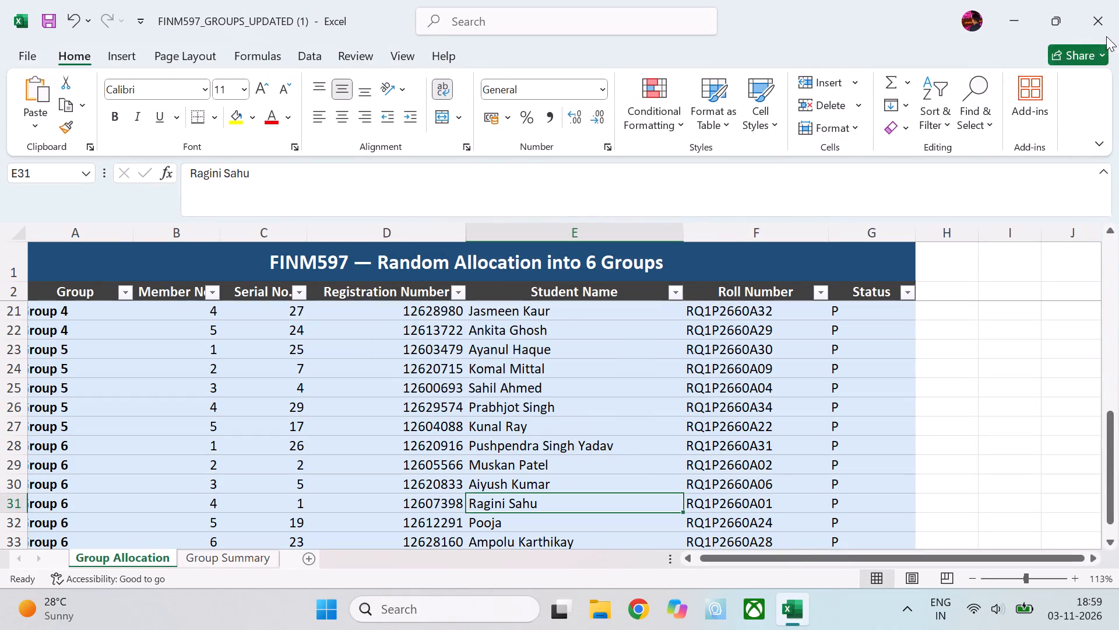
pyautogui.click(1113, 3)
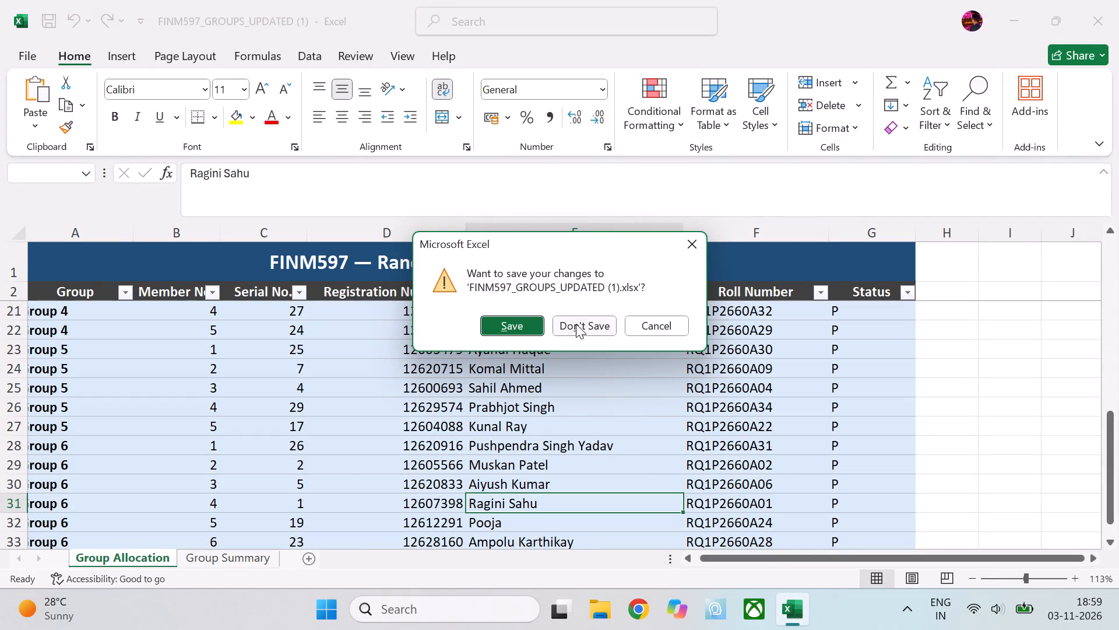
pyautogui.click(578, 332)
# Refresh the Windows desktop.
pyautogui.rightClick(371, 340)
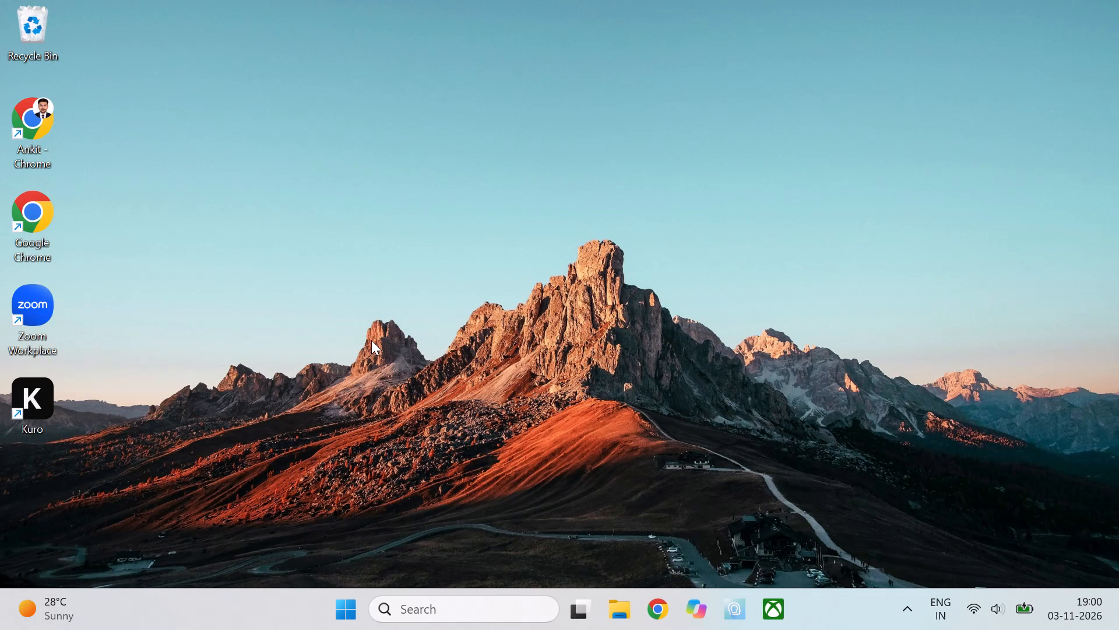
pyautogui.rightClick(427, 170)
pyautogui.click(428, 152)
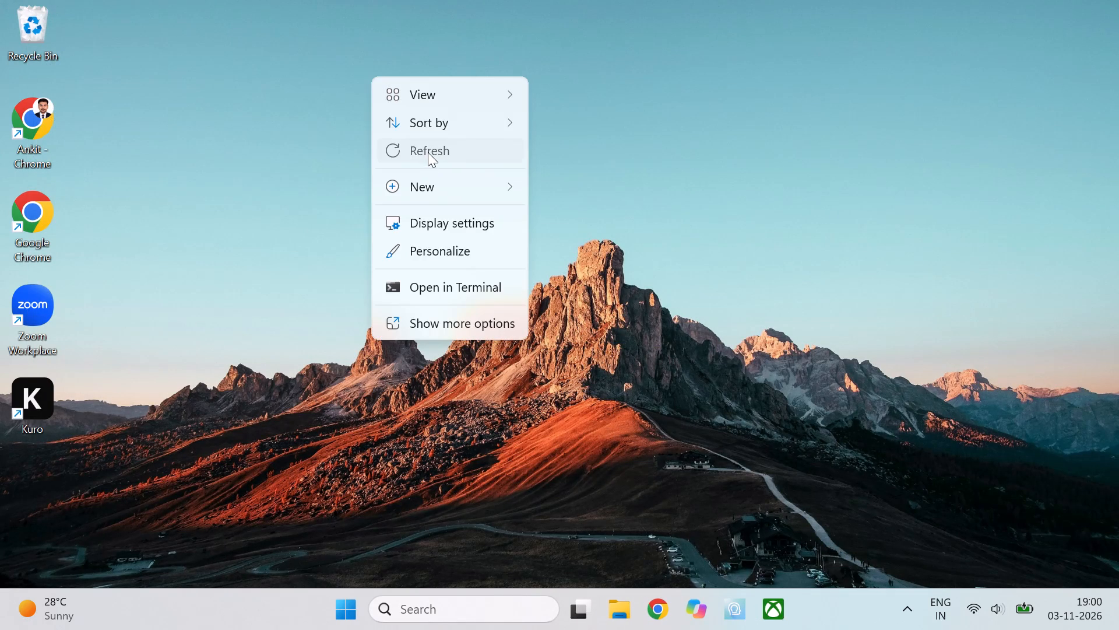